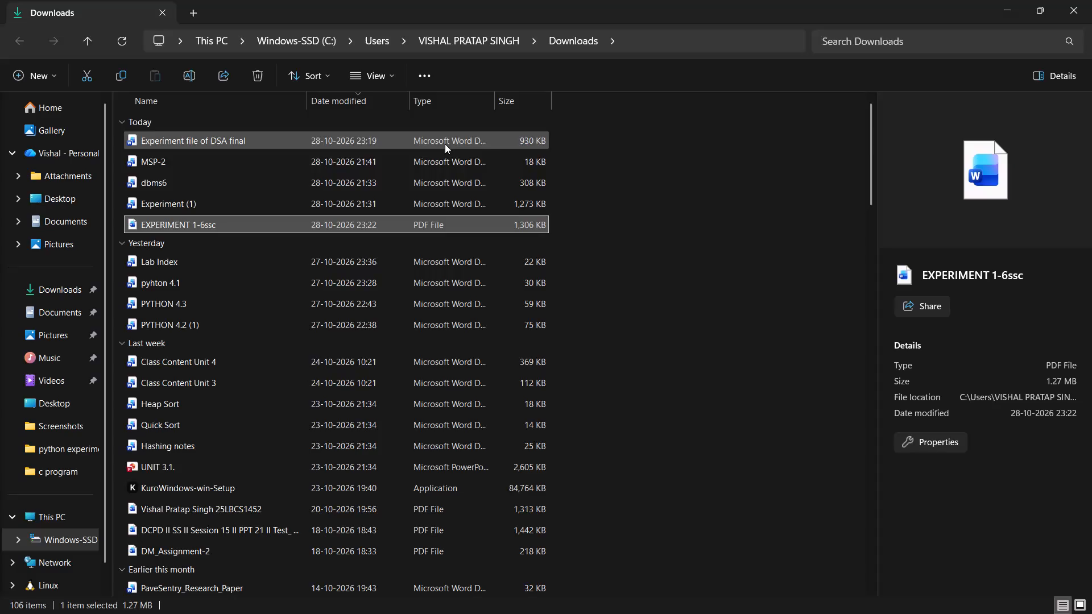
Open the EXPERIMENT 1-6ssc PDF from Downloads in Word and enable editing.
{"action": "double_click", "coordinate": [398, 225]}
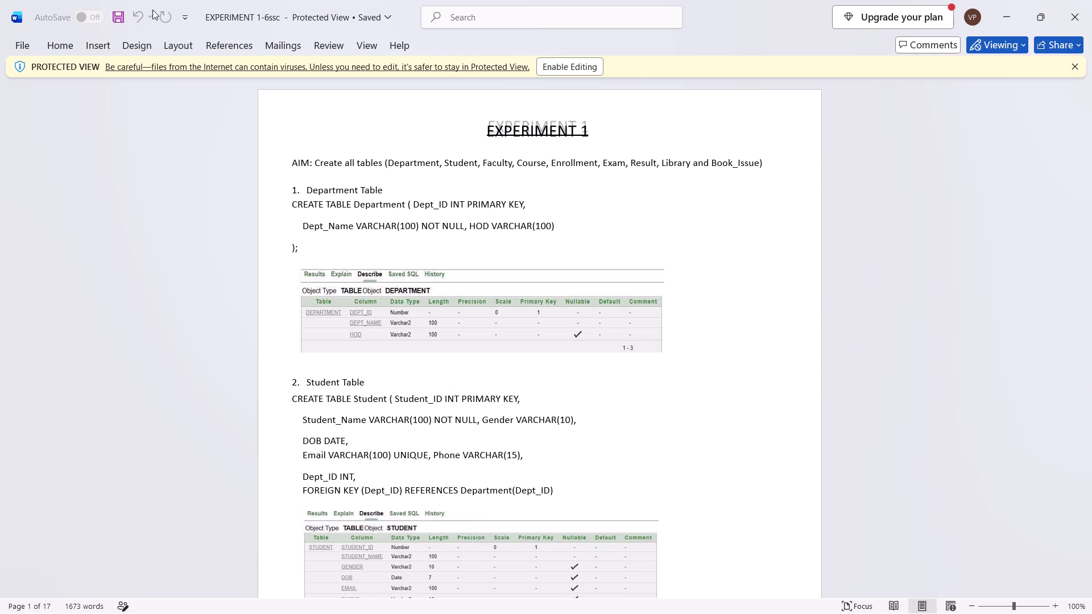
{"action": "left_click", "coordinate": [582, 68]}
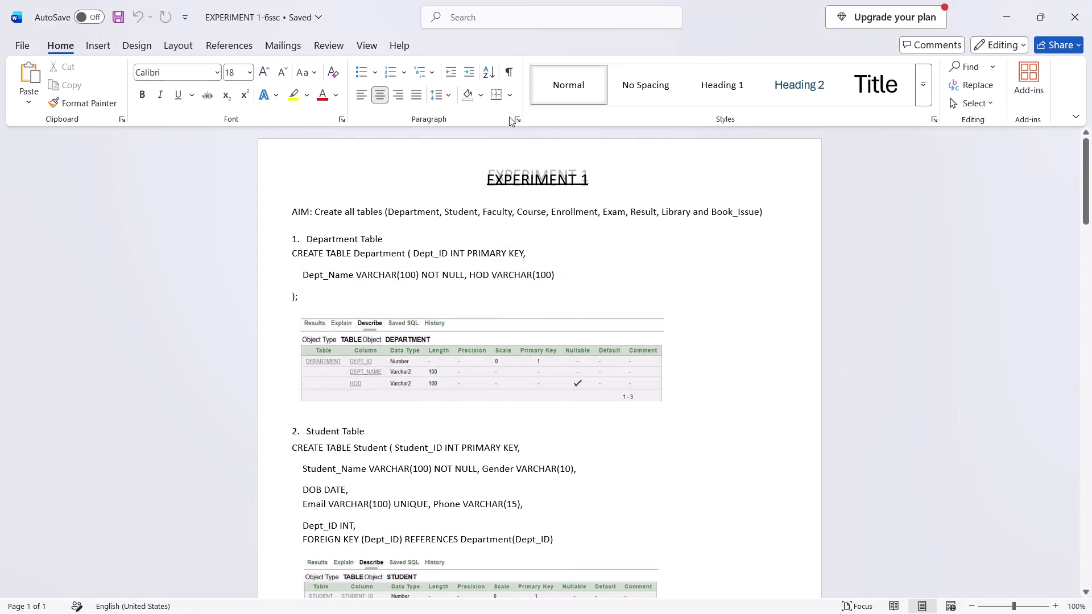
Delete all Experiment 1 content, from its title through the last BOOK_ISSUE table image just before the EXPERIMENT 2 heading.
{"action": "left_click_drag", "start_coordinate": [486, 173], "coordinate": [497, 178]}
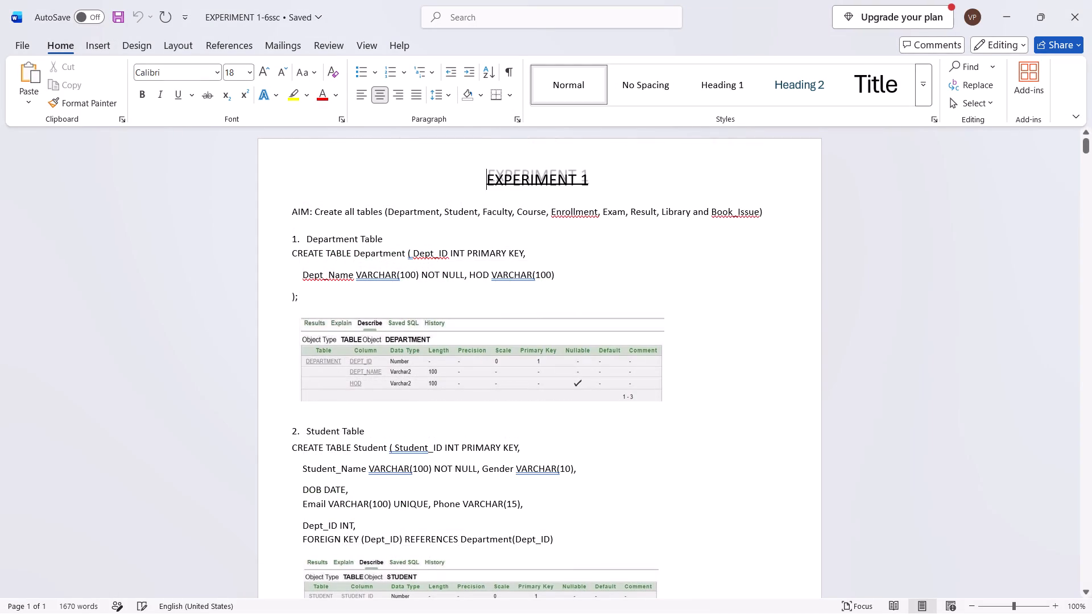
{"action": "left_click_drag", "start_coordinate": [497, 178], "coordinate": [595, 613]}
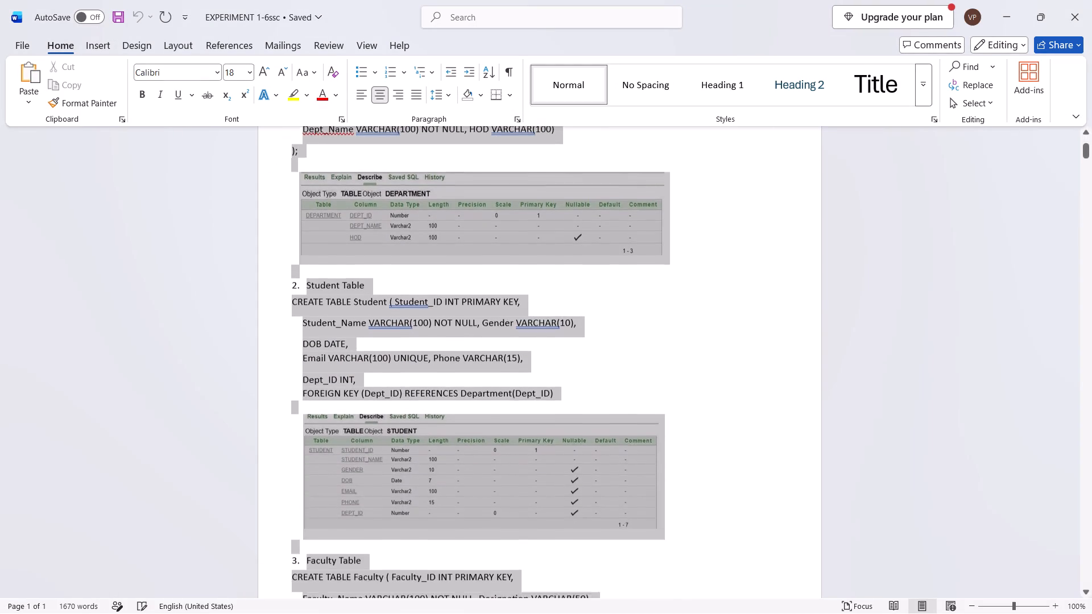
{"action": "left_click_drag", "start_coordinate": [595, 613], "coordinate": [595, 613]}
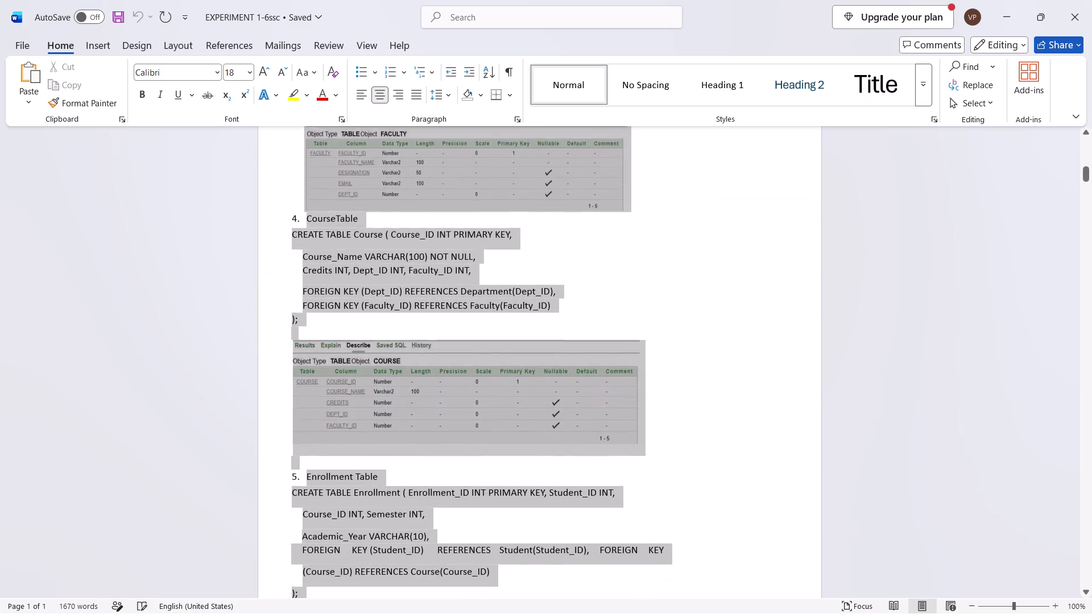
{"action": "left_click_drag", "start_coordinate": [595, 613], "coordinate": [596, 613]}
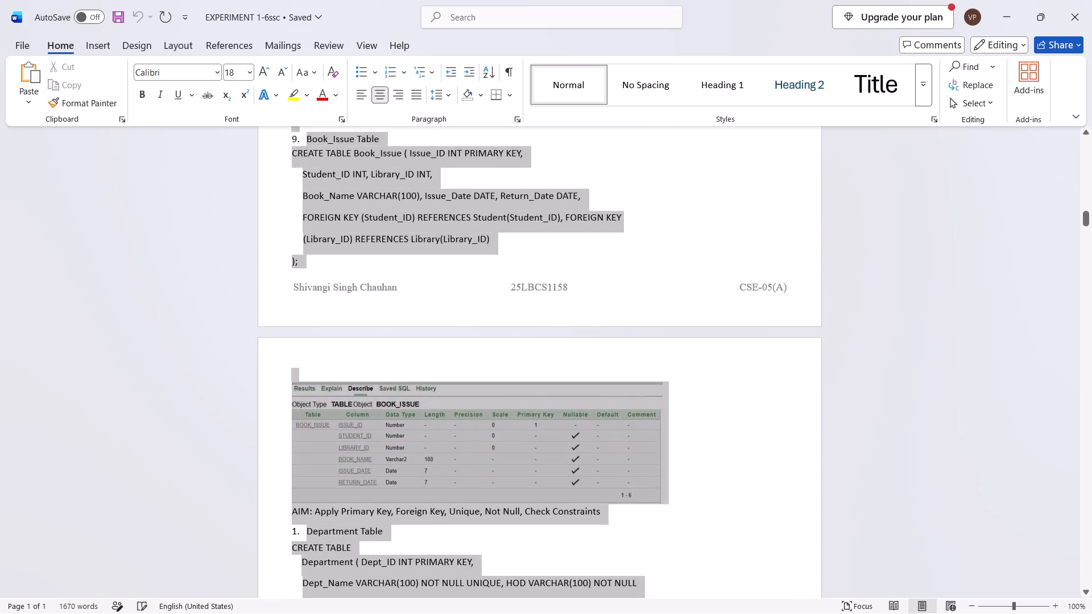
{"action": "left_click_drag", "start_coordinate": [596, 613], "coordinate": [598, 613]}
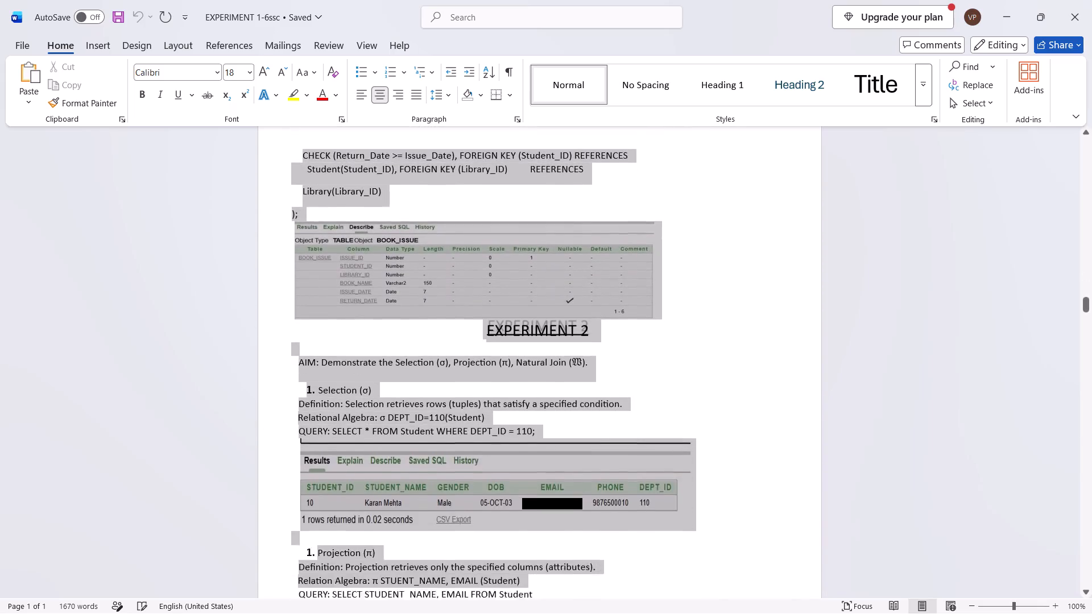
{"action": "left_click_drag", "start_coordinate": [598, 613], "coordinate": [643, 181]}
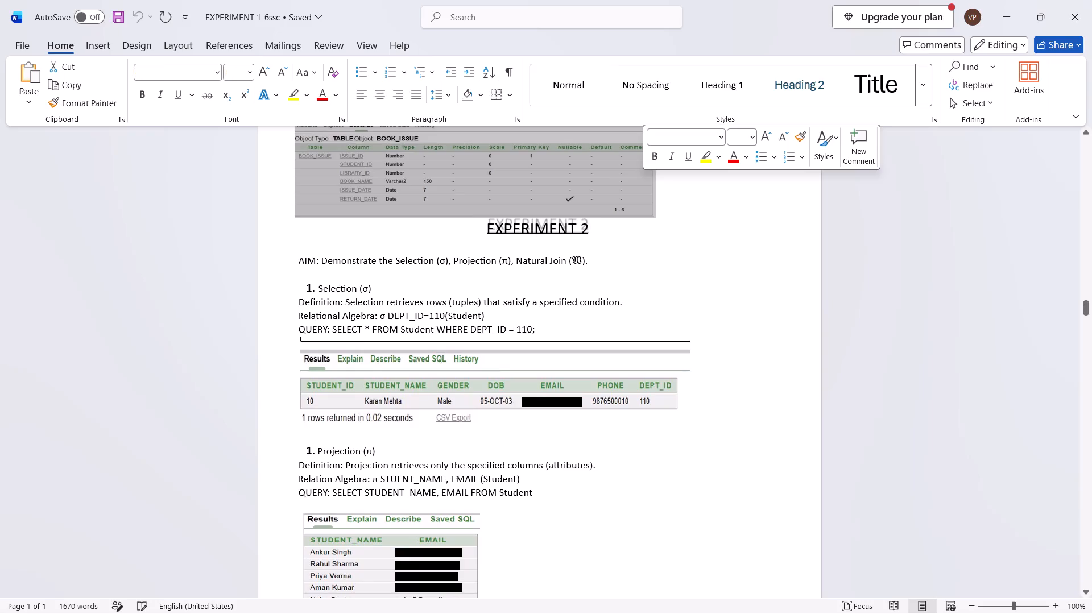
{"action": "key", "text": "Delete"}
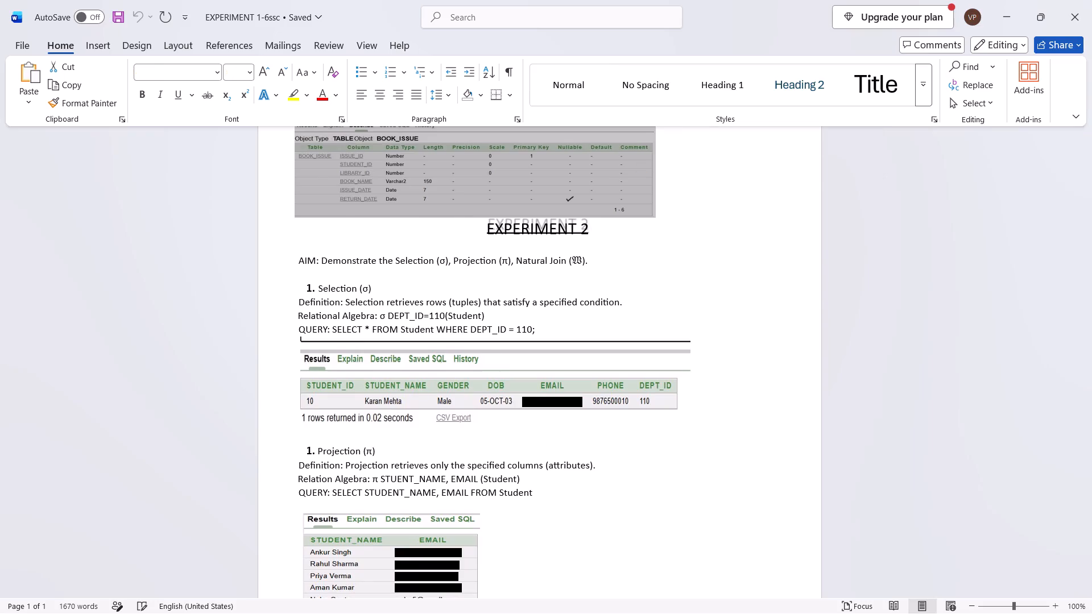
Replace the shadowed, underlined EXPERIMENT 2 heading with the plain text "Experiment- 2".
{"action": "scroll", "coordinate": [605, 208], "scroll_direction": "up", "scroll_amount": 2}
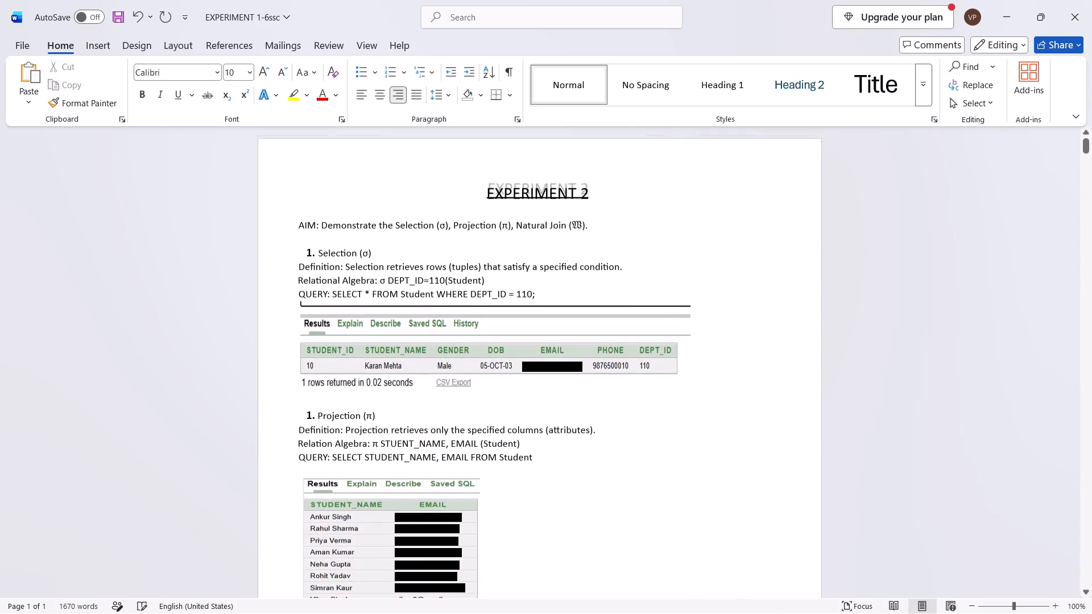
{"action": "double_click", "coordinate": [602, 200]}
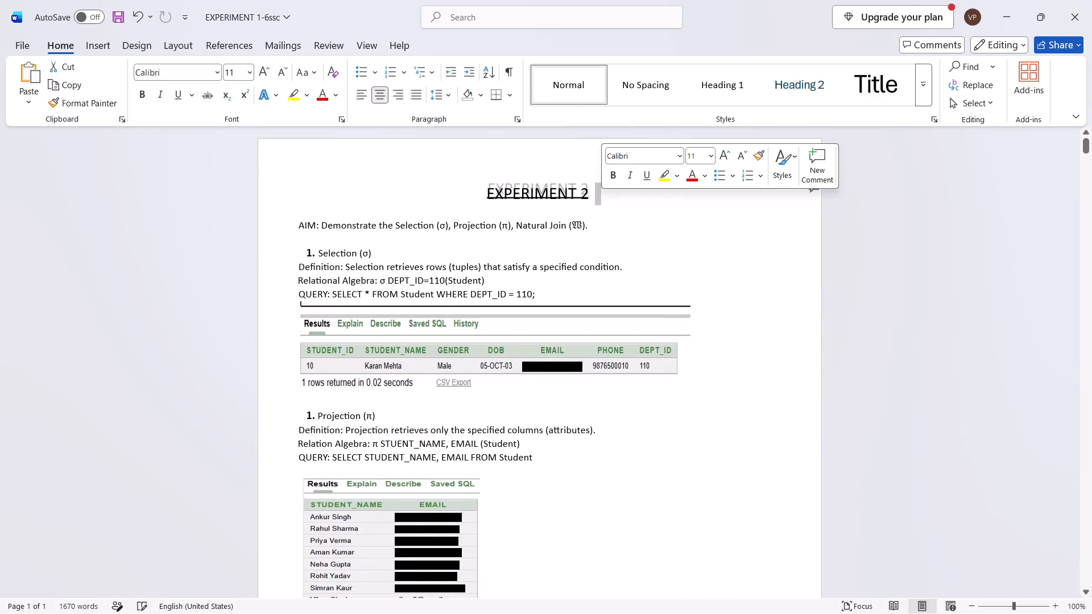
{"action": "left_click_drag", "start_coordinate": [595, 197], "coordinate": [511, 190]}
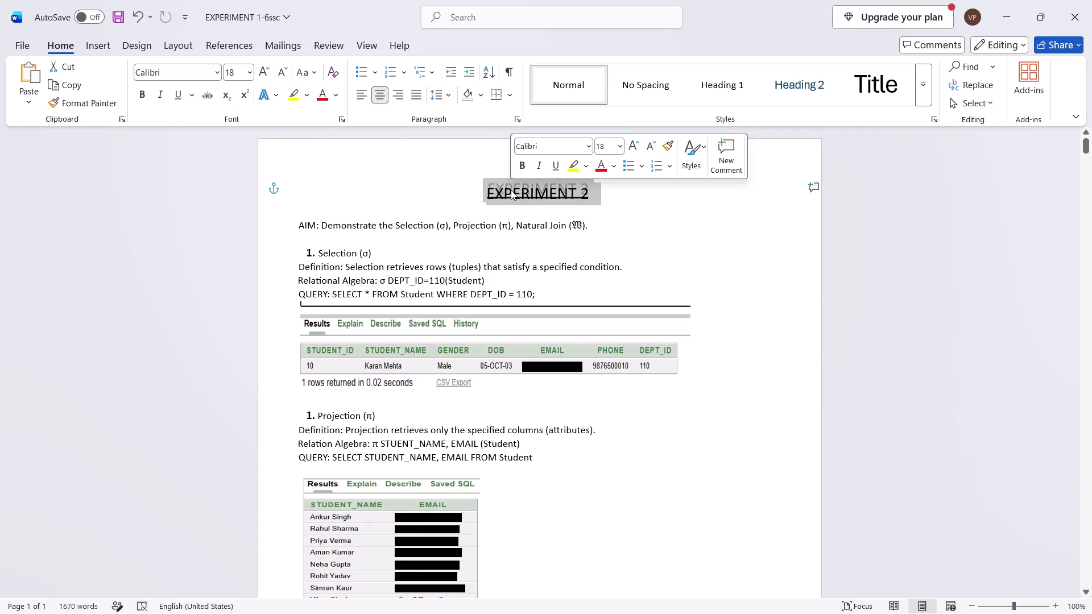
{"action": "key", "text": "Delete"}
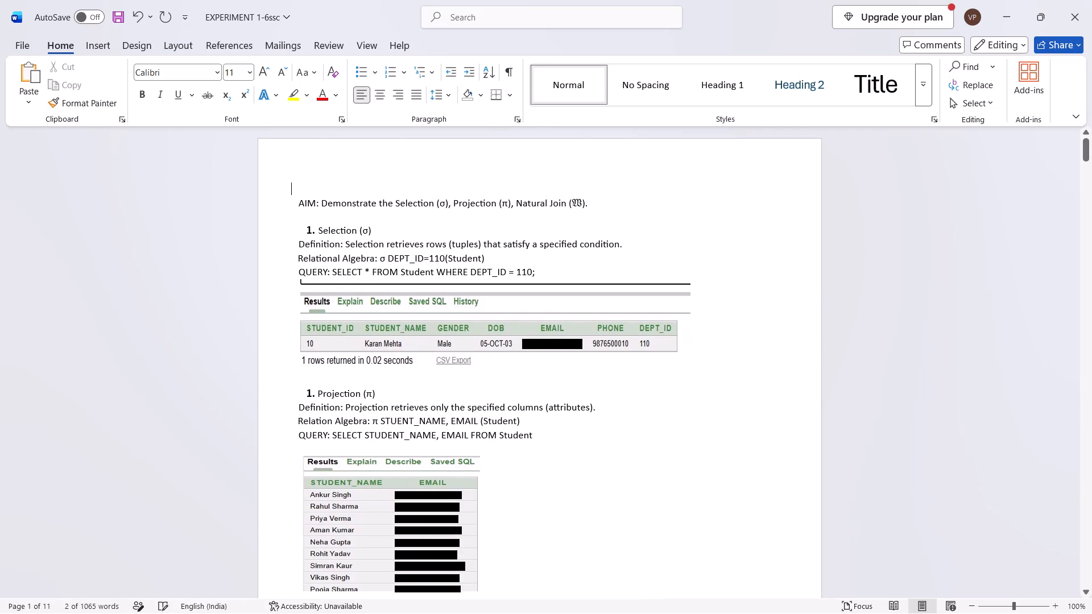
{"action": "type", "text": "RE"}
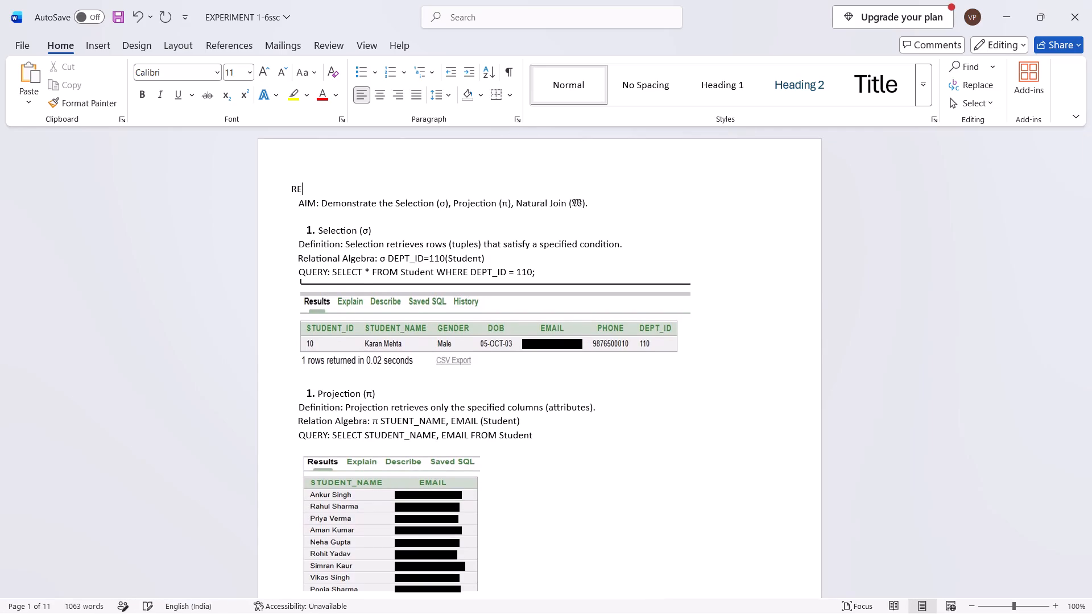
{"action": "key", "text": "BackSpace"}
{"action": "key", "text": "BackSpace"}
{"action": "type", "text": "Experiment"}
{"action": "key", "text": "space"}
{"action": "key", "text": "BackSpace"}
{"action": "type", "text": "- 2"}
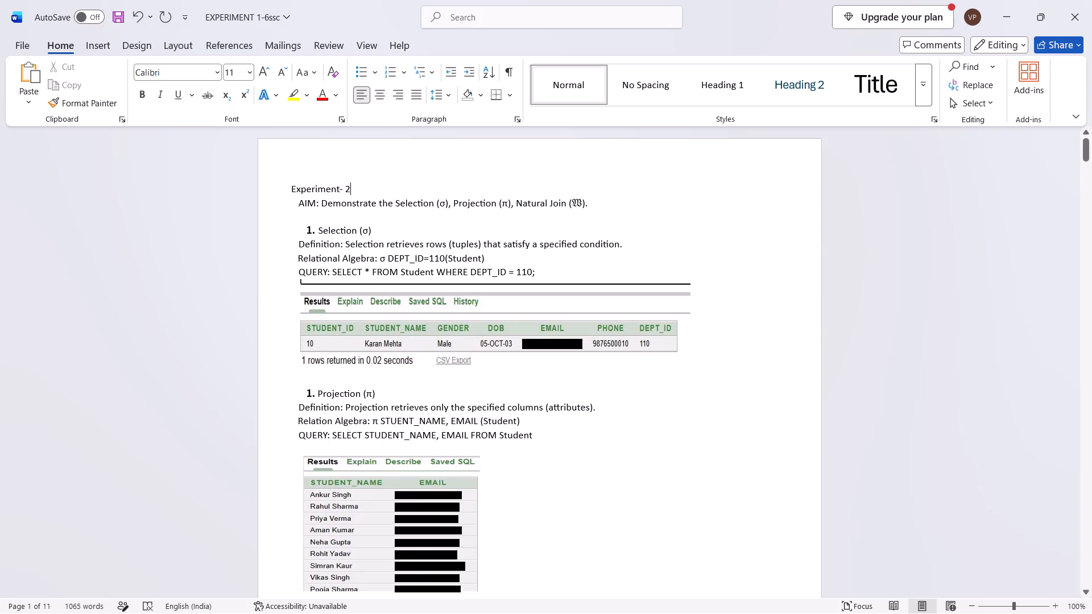
Format the "Experiment- 2" heading as bold 14 pt Times New Roman and centre it.
{"action": "left_click_drag", "start_coordinate": [368, 185], "coordinate": [283, 193]}
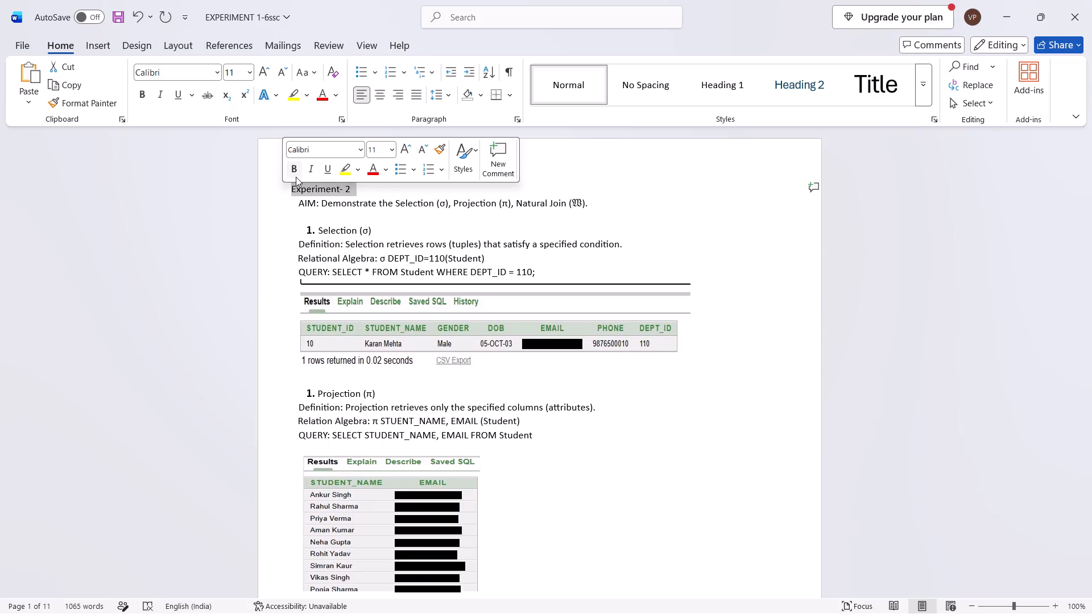
{"action": "left_click", "coordinate": [296, 177]}
{"action": "left_click", "coordinate": [394, 152]}
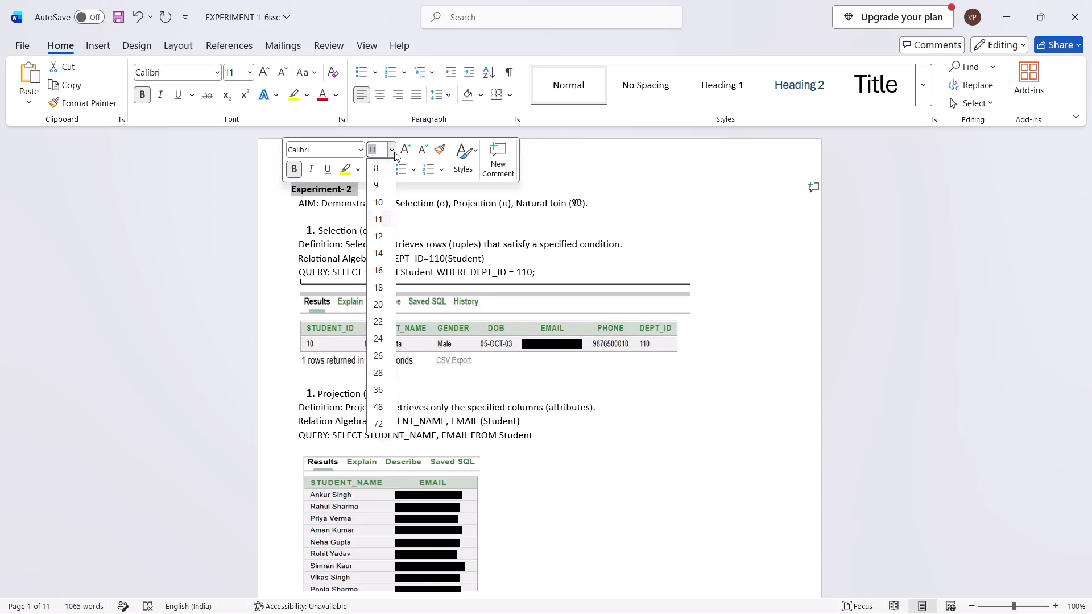
{"action": "left_click", "coordinate": [389, 257]}
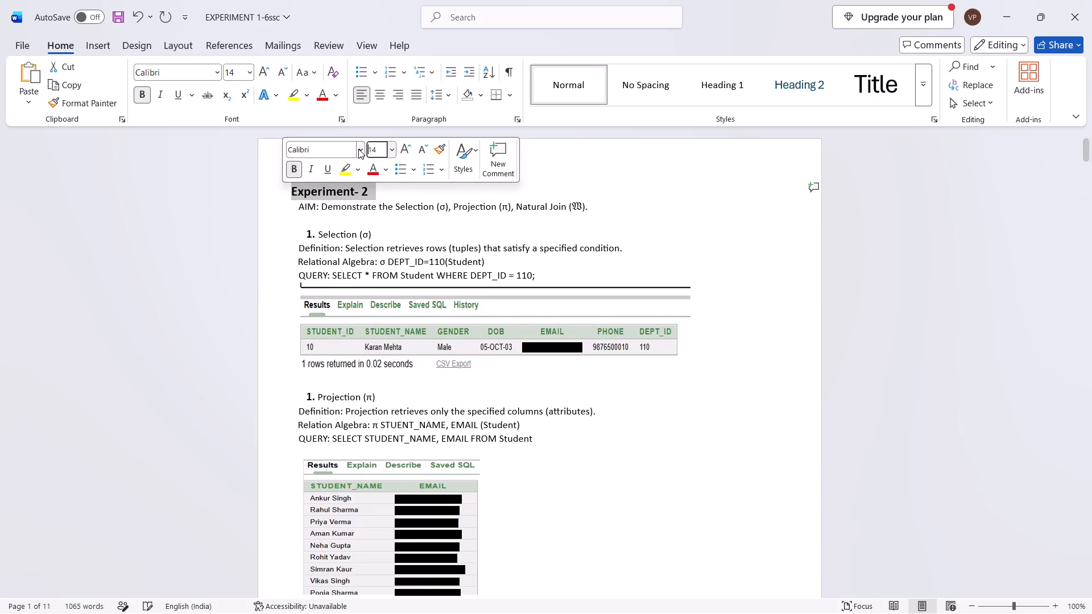
{"action": "left_click", "coordinate": [358, 150]}
{"action": "left_click", "coordinate": [357, 250]}
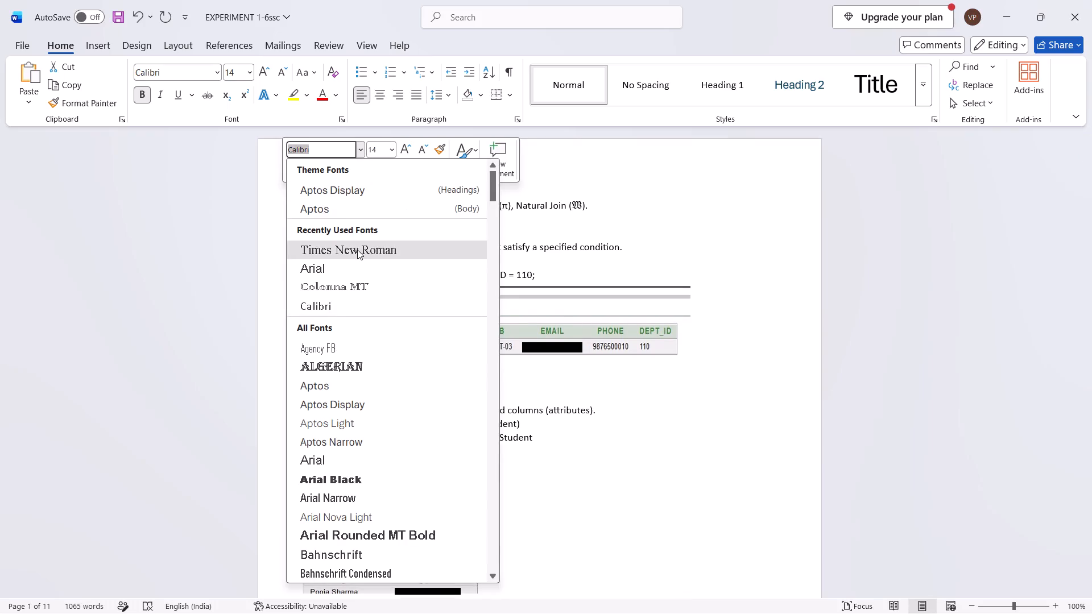
{"action": "left_click", "coordinate": [541, 168]}
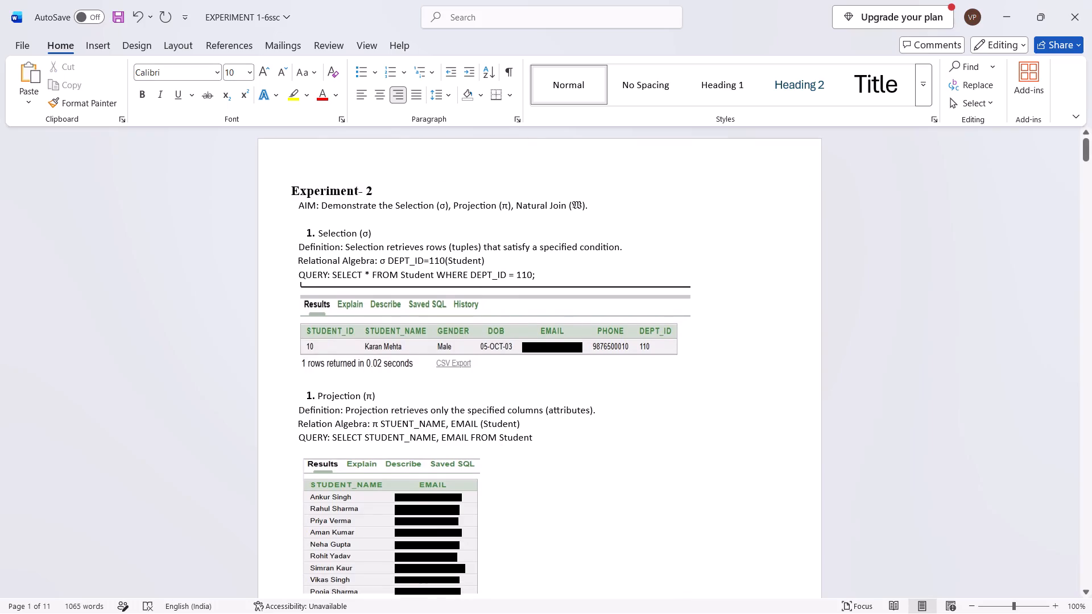
{"action": "left_click", "coordinate": [288, 200]}
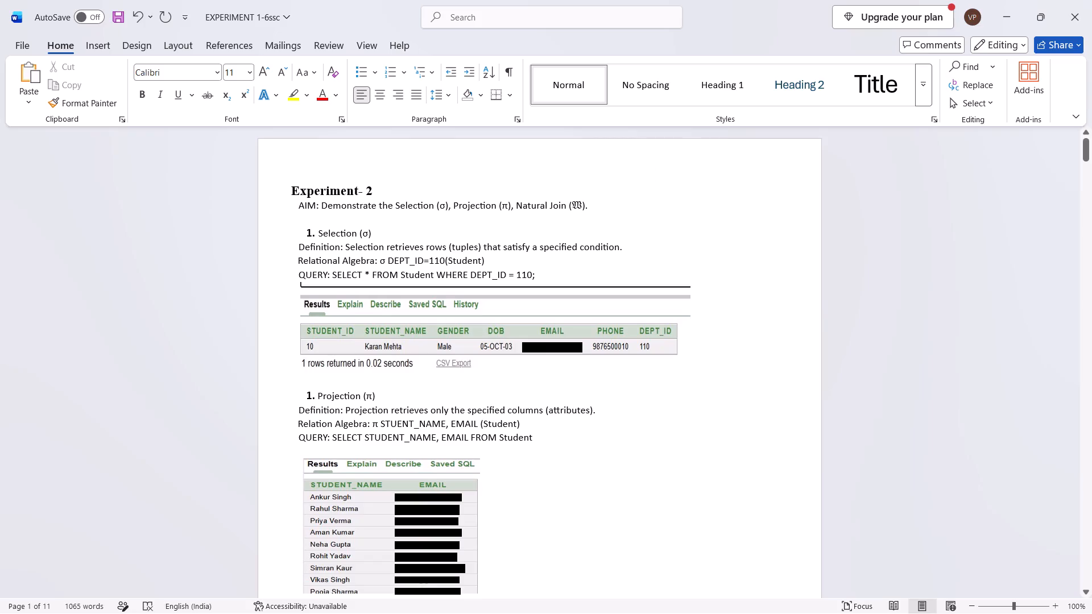
{"action": "left_click", "coordinate": [293, 188]}
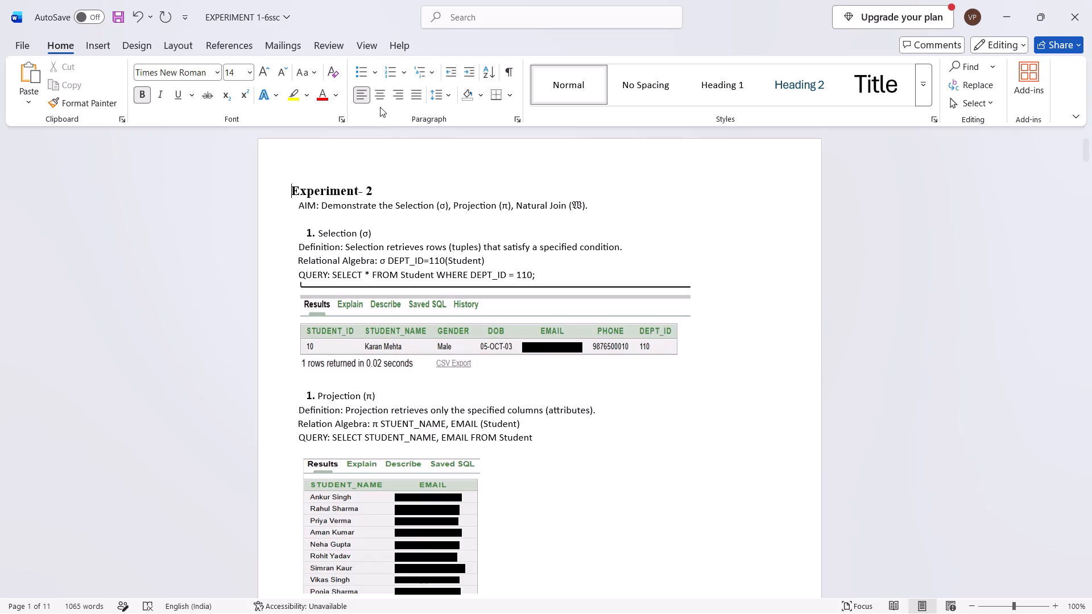
{"action": "left_click", "coordinate": [379, 102]}
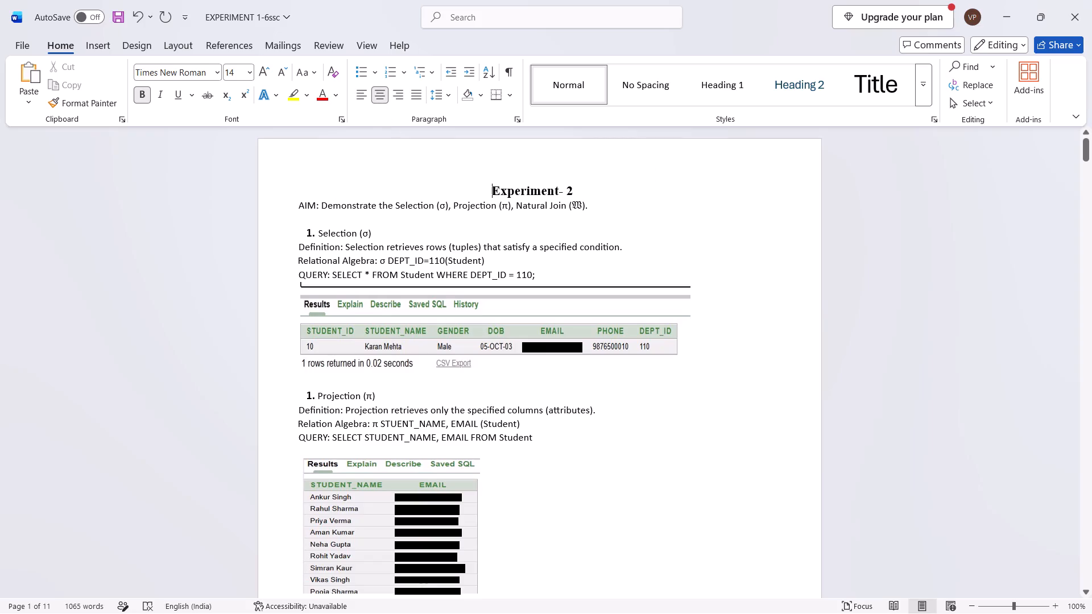
Insert a blank line between the "Experiment- 2" heading and the AIM paragraph.
{"action": "scroll", "coordinate": [621, 218], "scroll_direction": "down", "scroll_amount": 2}
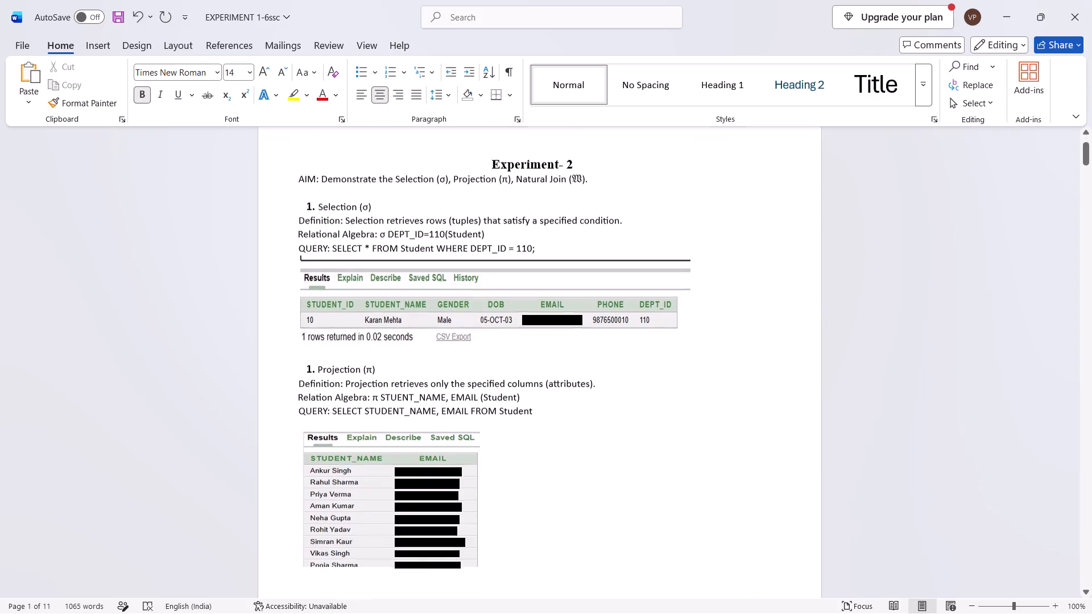
{"action": "scroll", "coordinate": [621, 218], "scroll_direction": "down", "scroll_amount": 3}
{"action": "scroll", "coordinate": [621, 218], "scroll_direction": "up", "scroll_amount": 6}
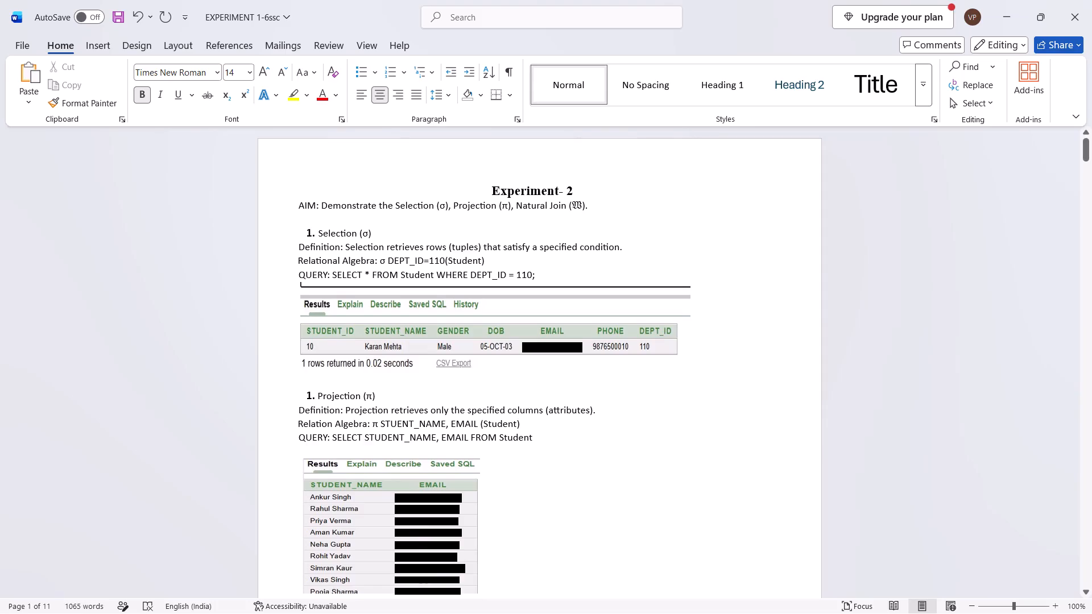
{"action": "left_click", "coordinate": [599, 189]}
{"action": "key", "text": "Return"}
Replace the previous student's name in the page footer with the new student's full name.
{"action": "scroll", "coordinate": [599, 189], "scroll_direction": "down", "scroll_amount": 2}
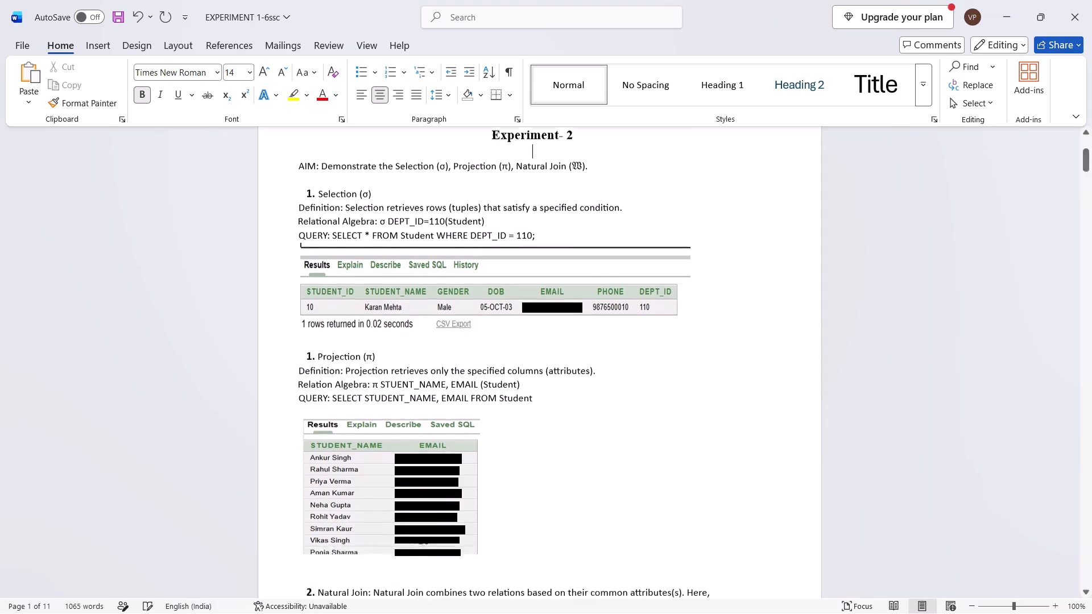
{"action": "scroll", "coordinate": [599, 189], "scroll_direction": "down", "scroll_amount": 4}
{"action": "scroll", "coordinate": [599, 189], "scroll_direction": "up", "scroll_amount": 4}
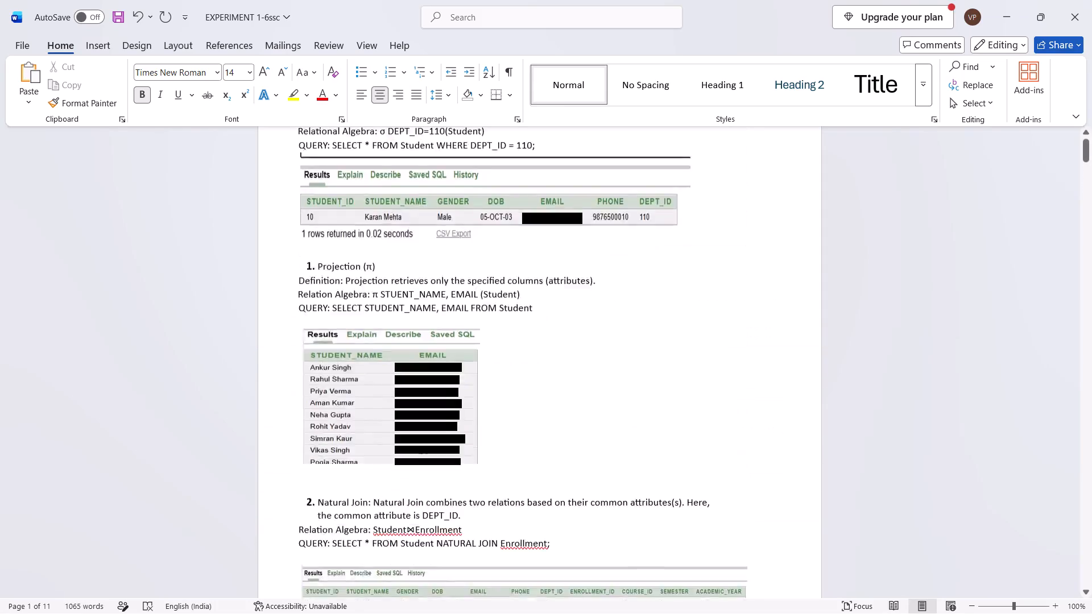
{"action": "scroll", "coordinate": [599, 189], "scroll_direction": "up", "scroll_amount": 3}
{"action": "scroll", "coordinate": [599, 189], "scroll_direction": "down", "scroll_amount": 3}
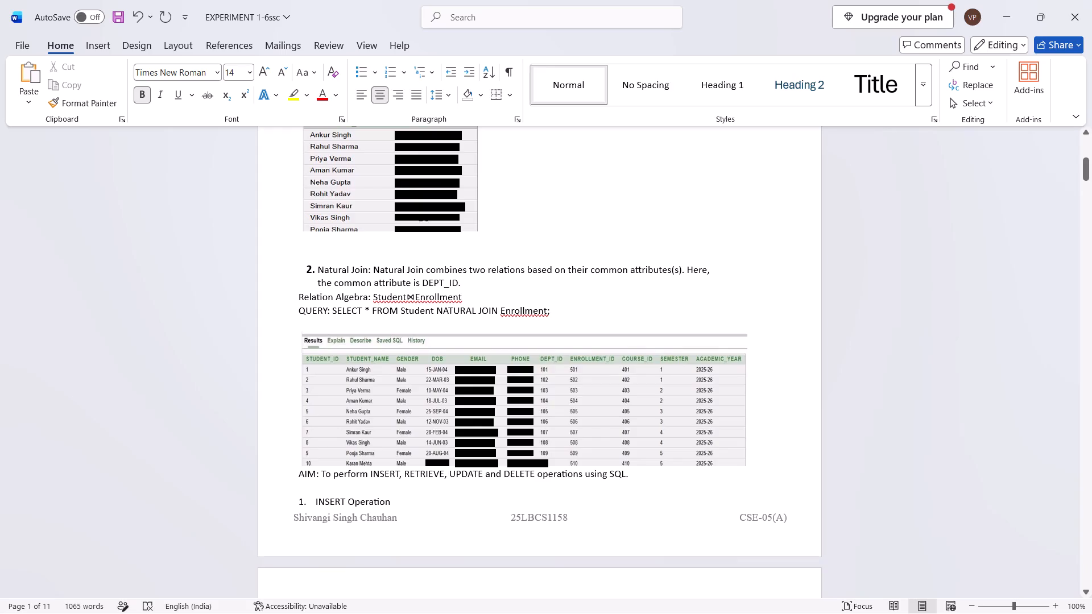
{"action": "left_click", "coordinate": [412, 538]}
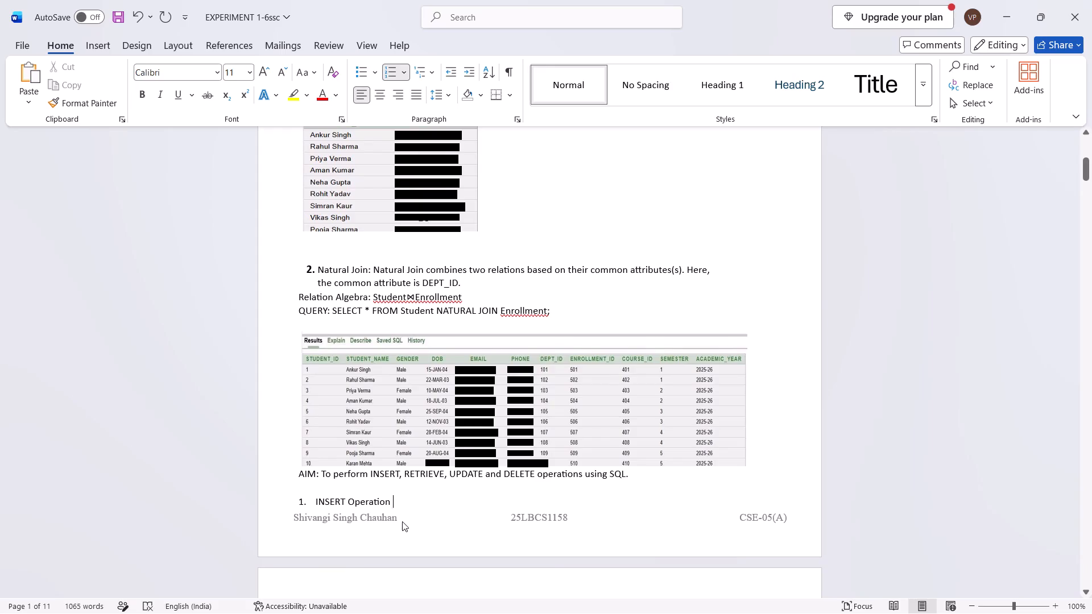
{"action": "double_click", "coordinate": [402, 521]}
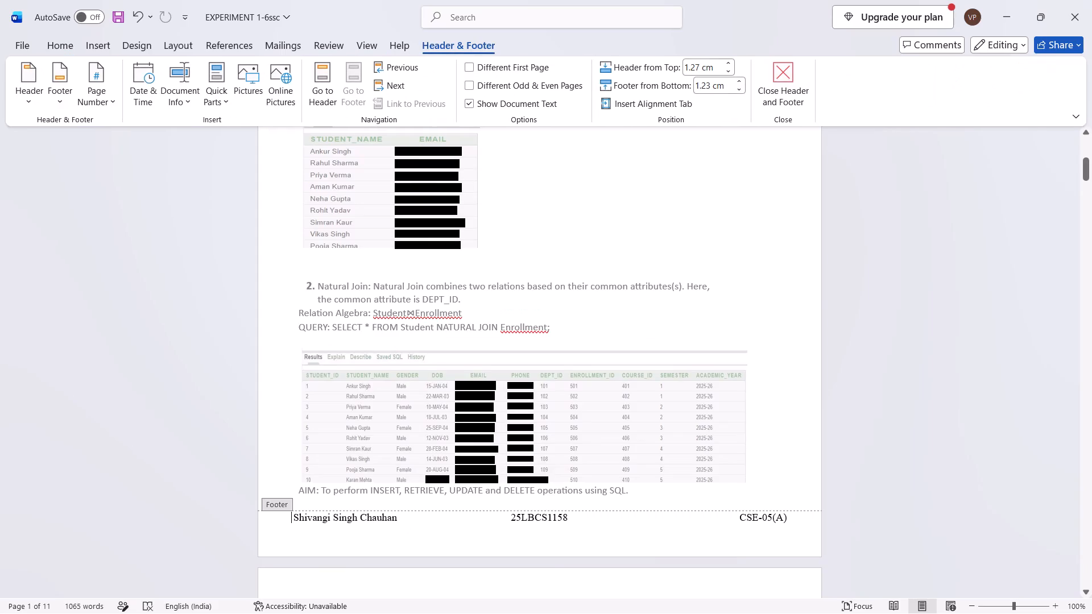
{"action": "left_click", "coordinate": [397, 519]}
{"action": "key", "text": "BackSpace"}
{"action": "key", "text": "BackSpace"}
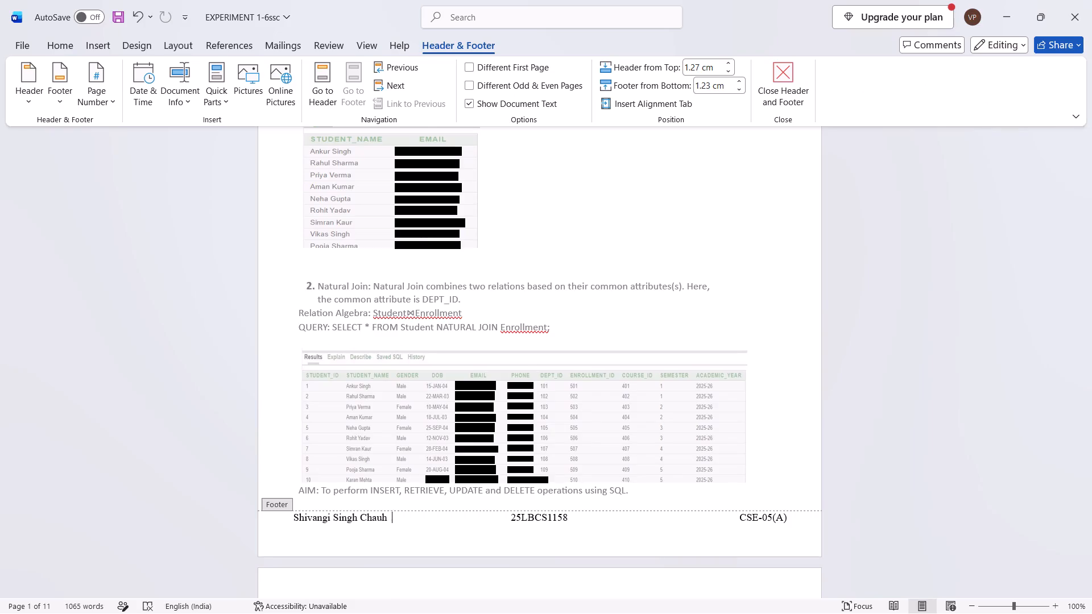
{"action": "key", "text": "BackSpace"}
{"action": "key", "text": "BackSpace"}
{"action": "key", "text": "BackSpace"}
{"action": "key", "text": "BackSpace"}
{"action": "key", "text": "BackSpace"}
{"action": "key", "text": "BackSpace"}
{"action": "key", "text": "BackSpace"}
{"action": "key", "text": "BackSpace"}
{"action": "key", "text": "BackSpace"}
{"action": "key", "text": "BackSpace"}
{"action": "key", "text": "BackSpace"}
{"action": "key", "text": "BackSpace"}
{"action": "key", "text": "BackSpace"}
{"action": "key", "text": "BackSpace"}
{"action": "key", "text": "BackSpace"}
{"action": "key", "text": "BackSpace"}
{"action": "key", "text": "BackSpace"}
{"action": "key", "text": "BackSpace"}
{"action": "key", "text": "BackSpace"}
{"action": "key", "text": "BackSpace"}
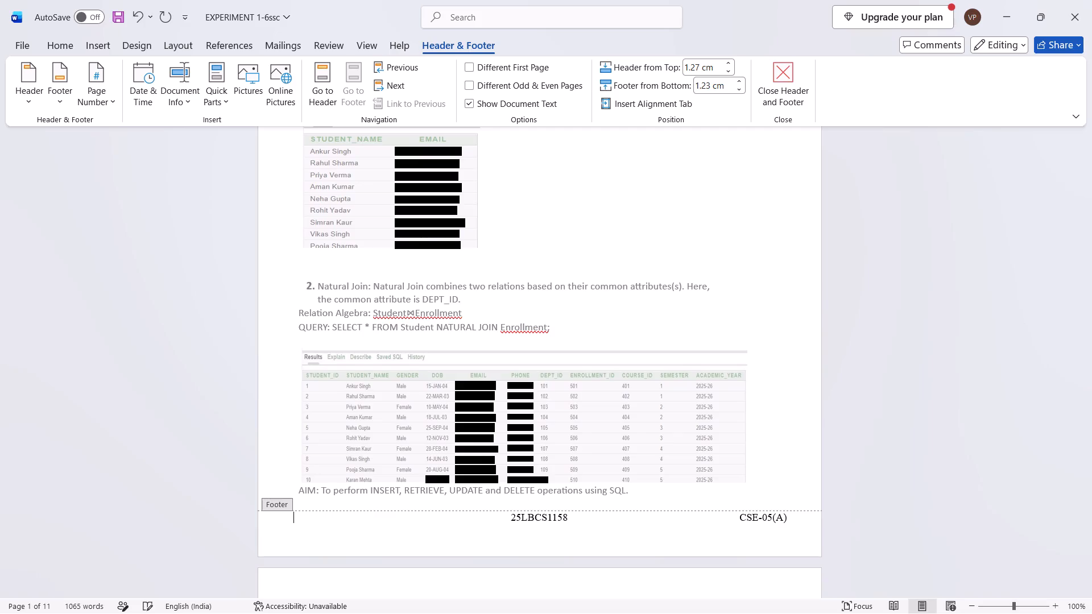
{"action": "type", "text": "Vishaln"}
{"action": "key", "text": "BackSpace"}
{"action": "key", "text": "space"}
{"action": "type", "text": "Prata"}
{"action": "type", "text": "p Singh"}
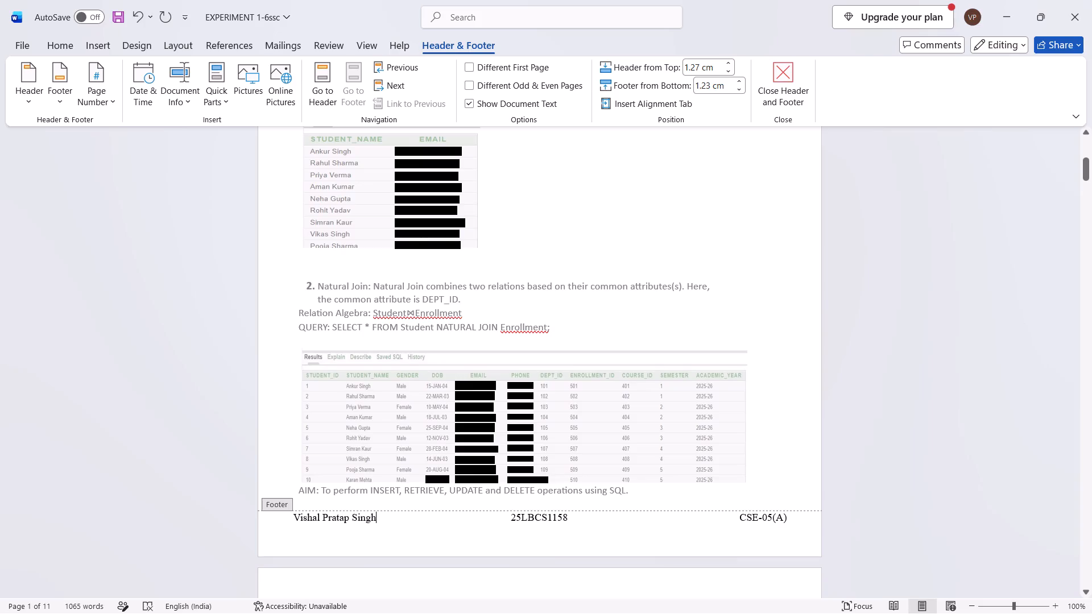
Replace the last three digits of the student ID number in the middle of the footer with the new student's digits.
{"action": "left_click", "coordinate": [568, 523]}
{"action": "key", "text": "BackSpace"}
{"action": "key", "text": "BackSpace"}
{"action": "key", "text": "BackSpace"}
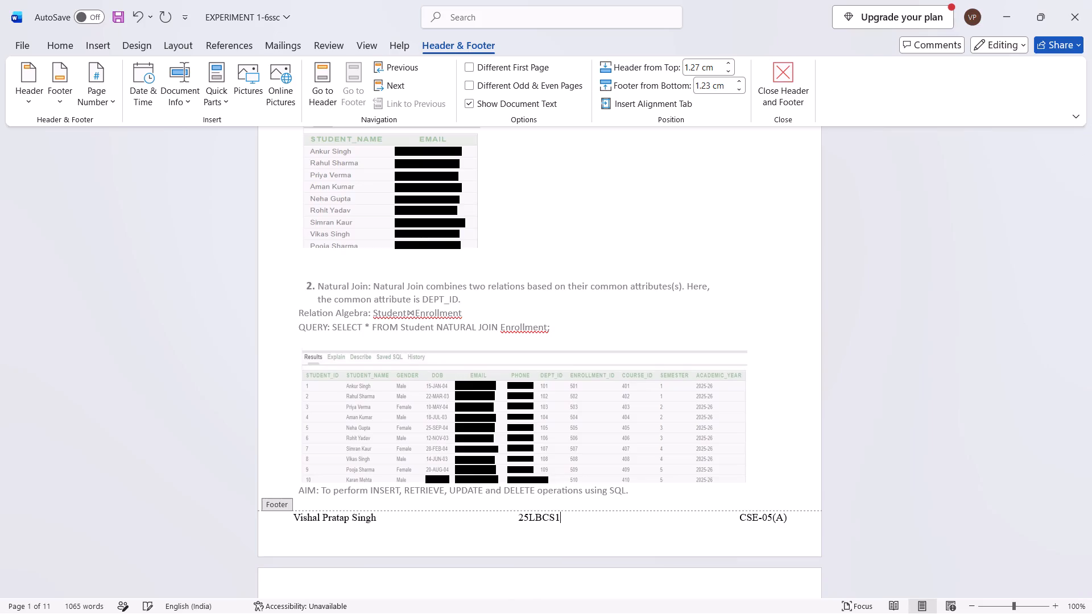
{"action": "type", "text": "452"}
Change the class section at the end of the footer to CSE-03(A).
{"action": "left_click", "coordinate": [770, 525]}
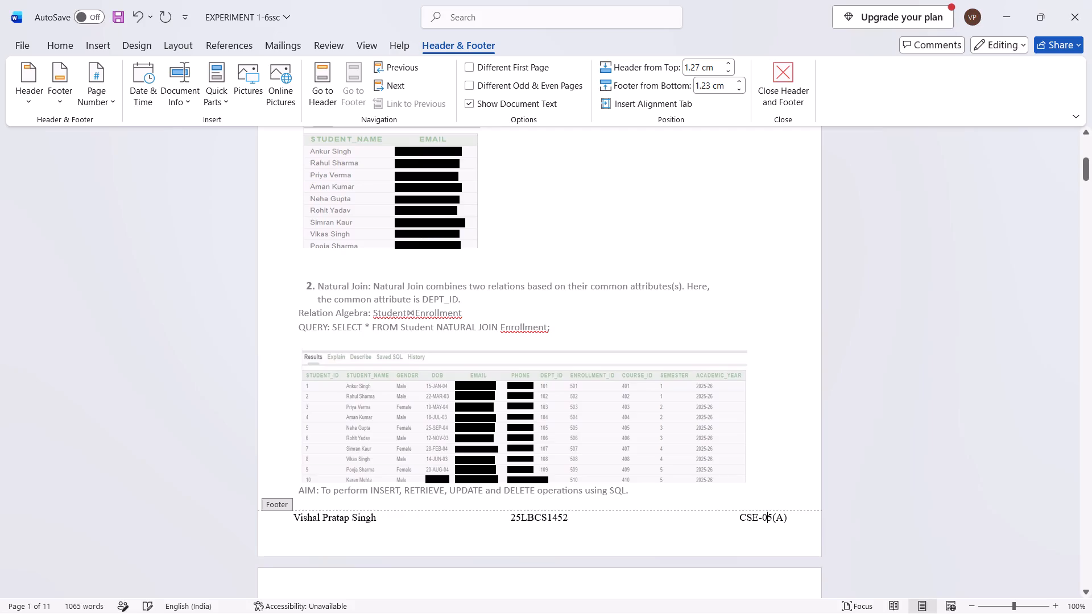
{"action": "key", "text": "Right"}
{"action": "key", "text": "BackSpace"}
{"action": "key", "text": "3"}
{"action": "key", "text": "Right"}
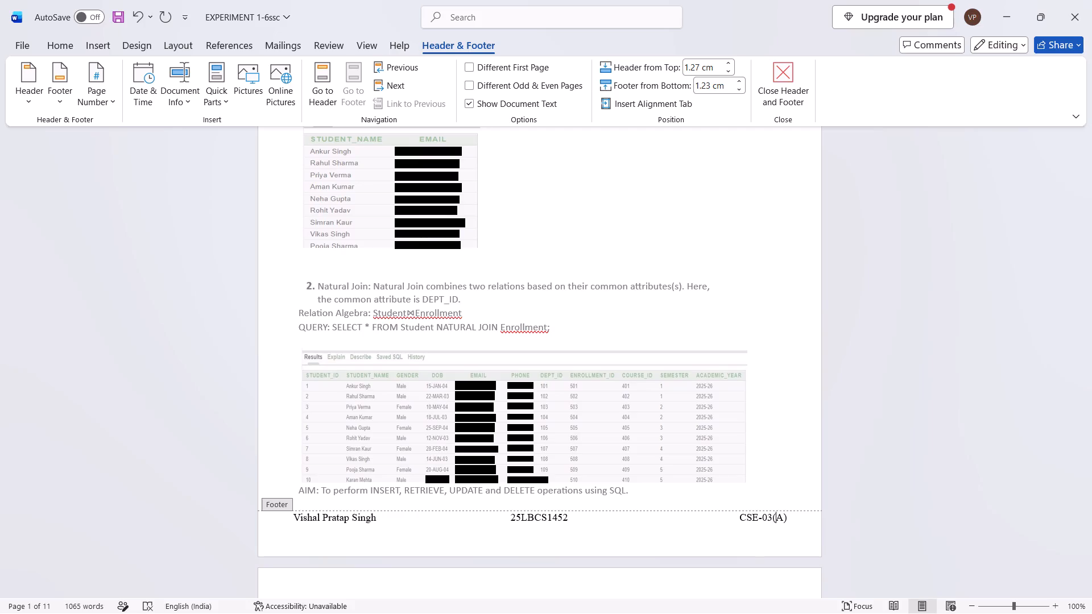
{"action": "key", "text": "Right"}
{"action": "key", "text": "BackSpace"}
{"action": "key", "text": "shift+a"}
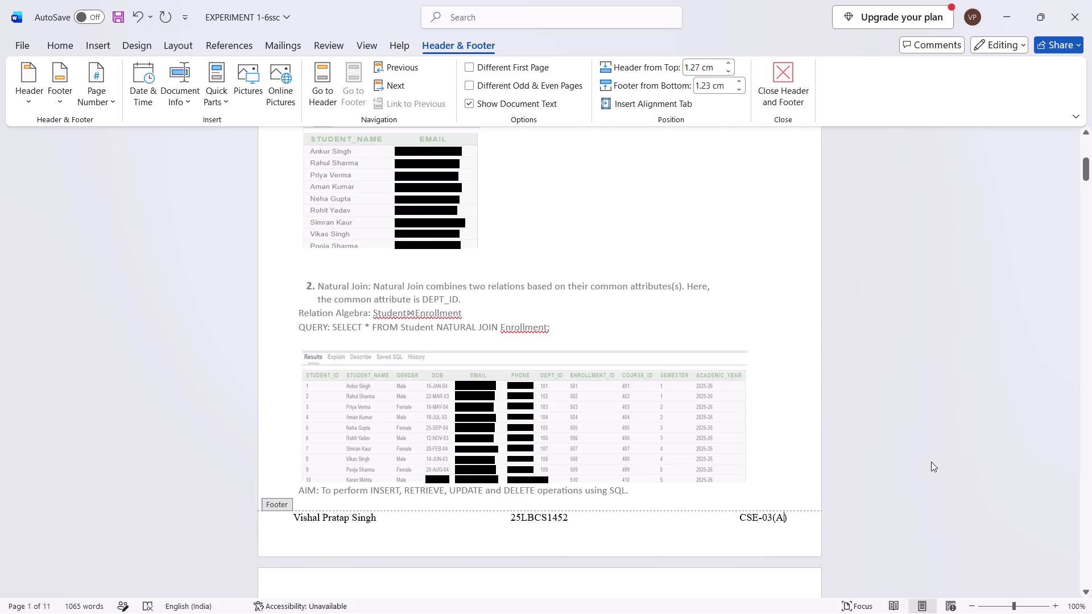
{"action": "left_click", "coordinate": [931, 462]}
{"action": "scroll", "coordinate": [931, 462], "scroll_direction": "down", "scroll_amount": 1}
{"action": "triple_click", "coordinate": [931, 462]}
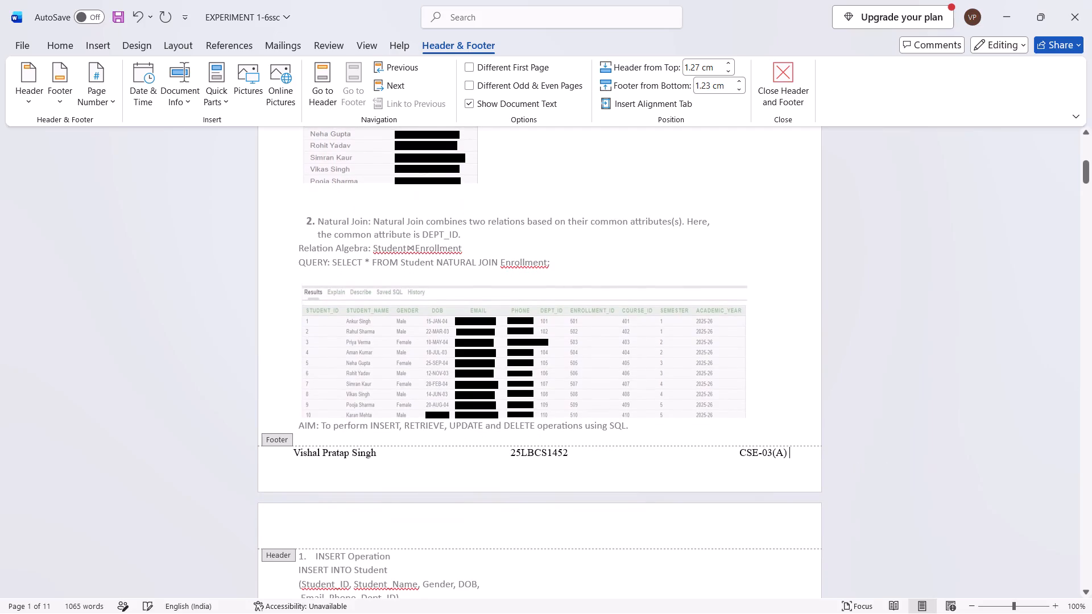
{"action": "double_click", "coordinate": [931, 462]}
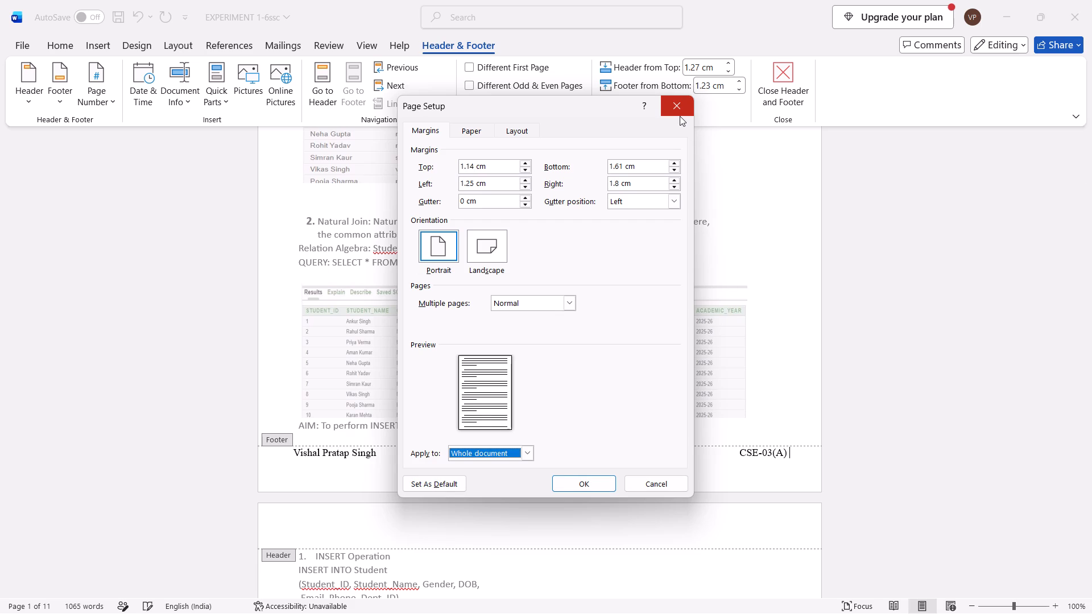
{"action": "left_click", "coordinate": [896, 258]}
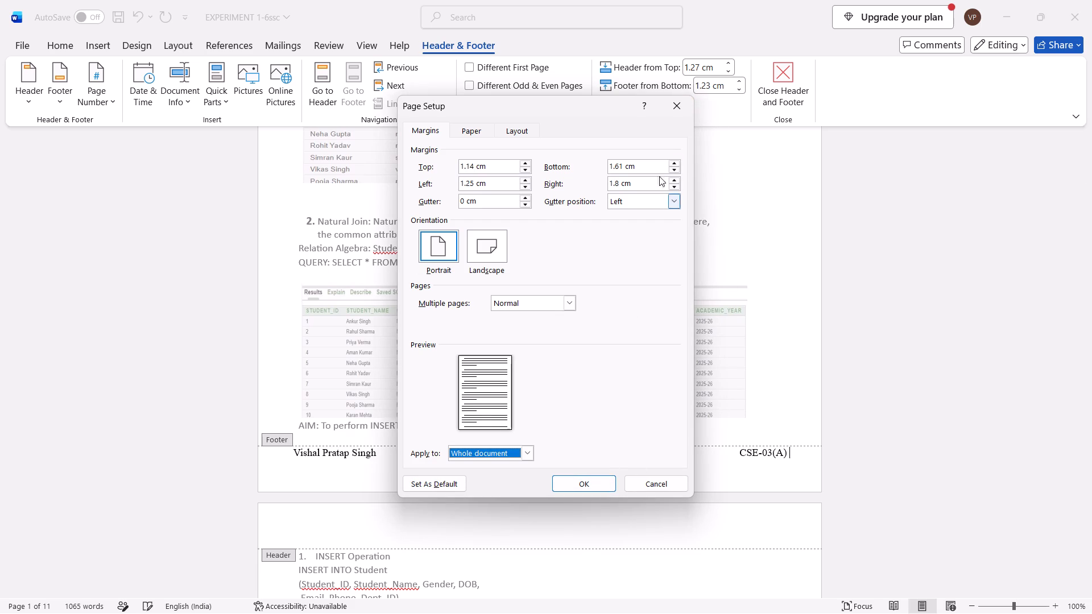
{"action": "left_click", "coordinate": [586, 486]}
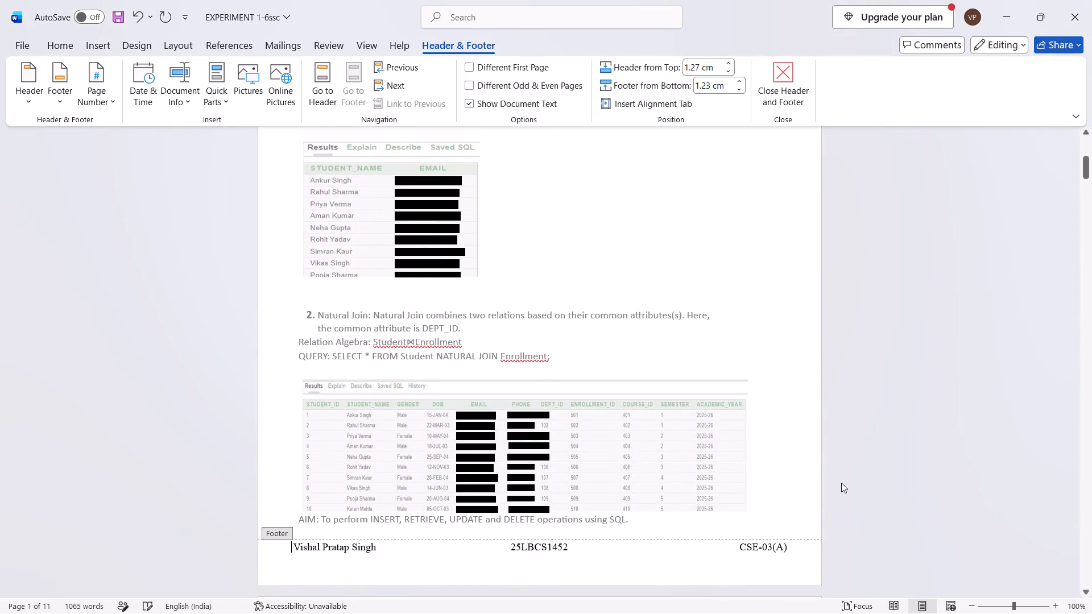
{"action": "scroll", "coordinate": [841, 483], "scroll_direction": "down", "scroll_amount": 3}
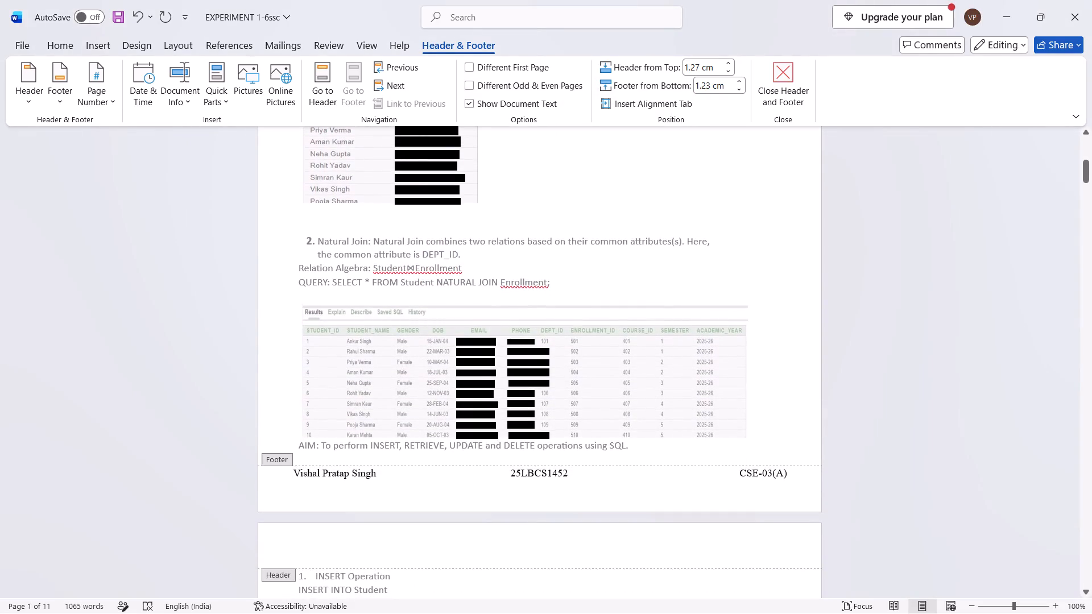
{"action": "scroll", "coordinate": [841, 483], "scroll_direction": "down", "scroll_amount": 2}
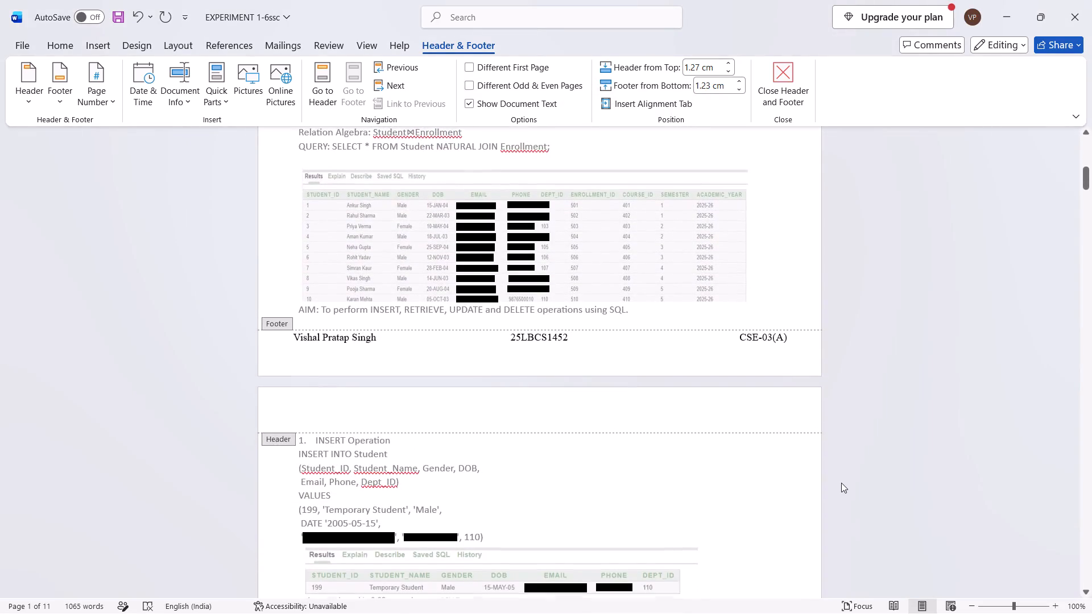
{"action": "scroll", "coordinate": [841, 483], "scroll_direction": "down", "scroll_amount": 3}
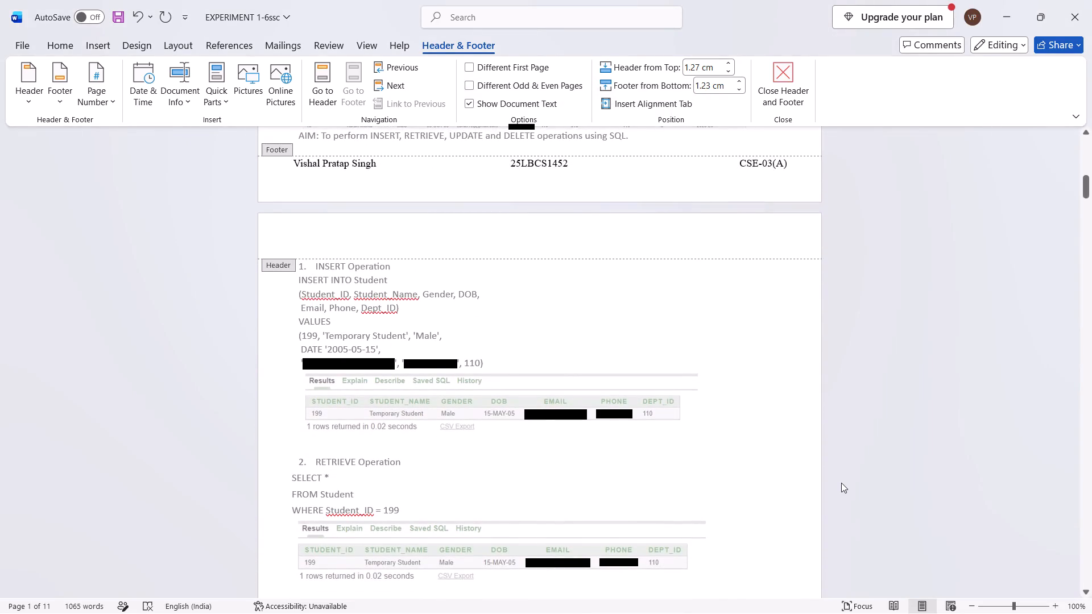
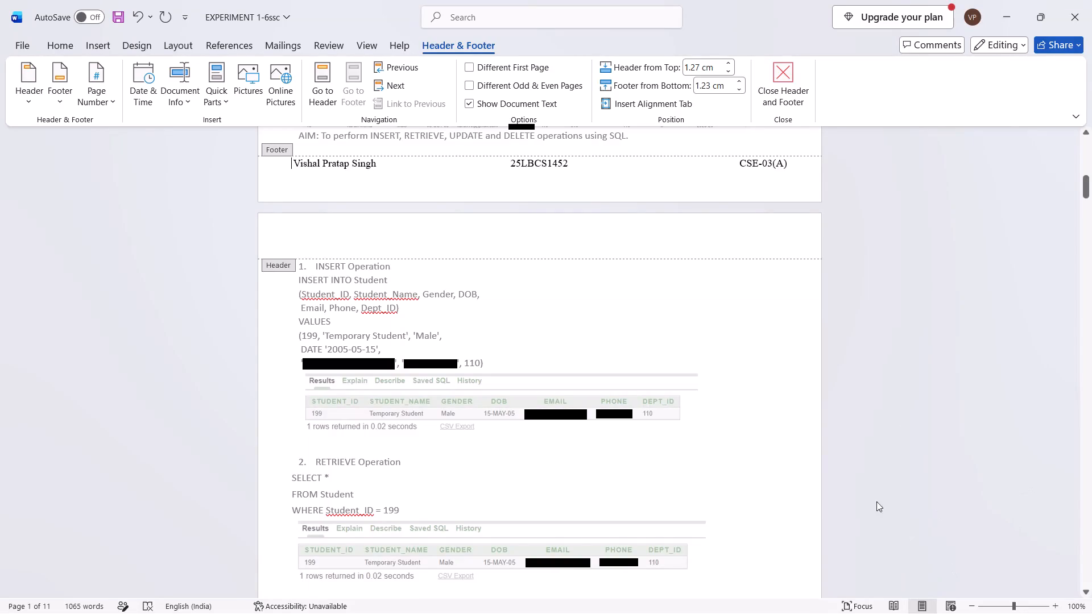
Remove the "(A)" suffix from the class section in the page footer, leaving CSE-03.
{"action": "double_click", "coordinate": [967, 302]}
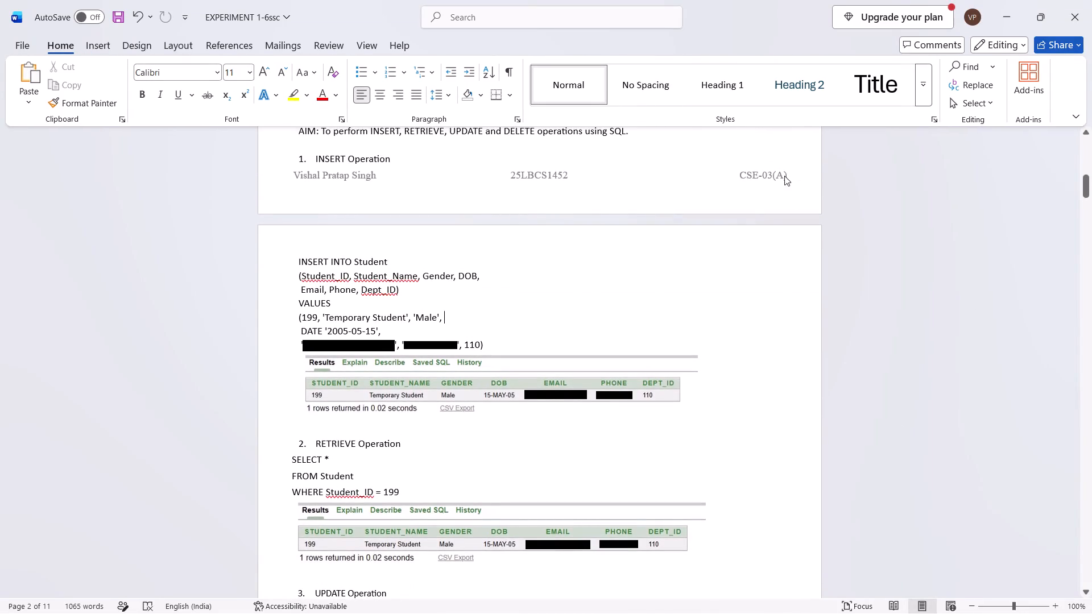
{"action": "left_click", "coordinate": [778, 173]}
{"action": "double_click", "coordinate": [781, 172]}
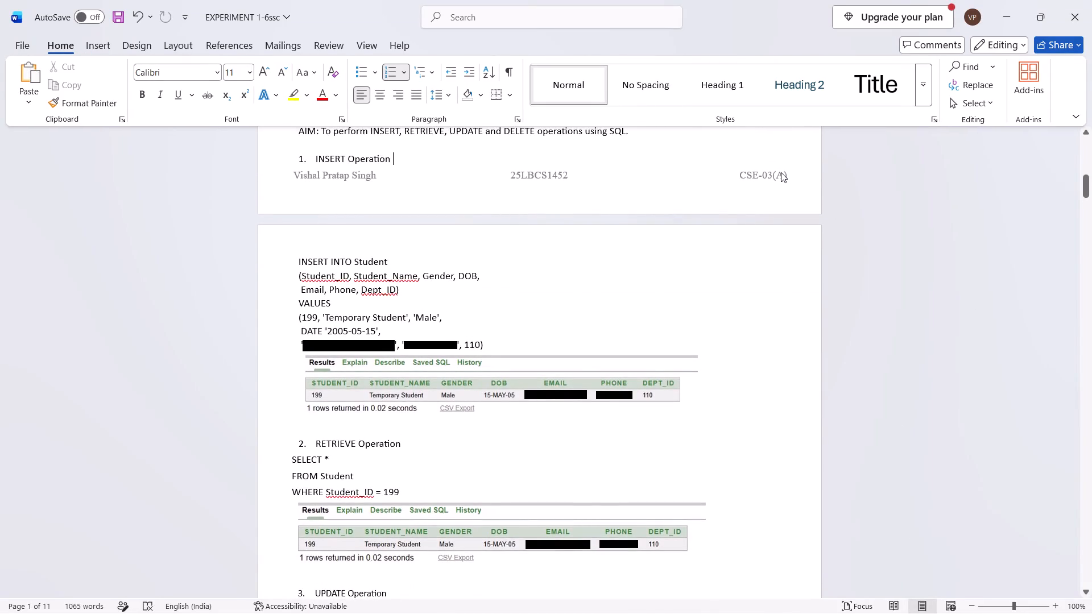
{"action": "left_click", "coordinate": [782, 175]}
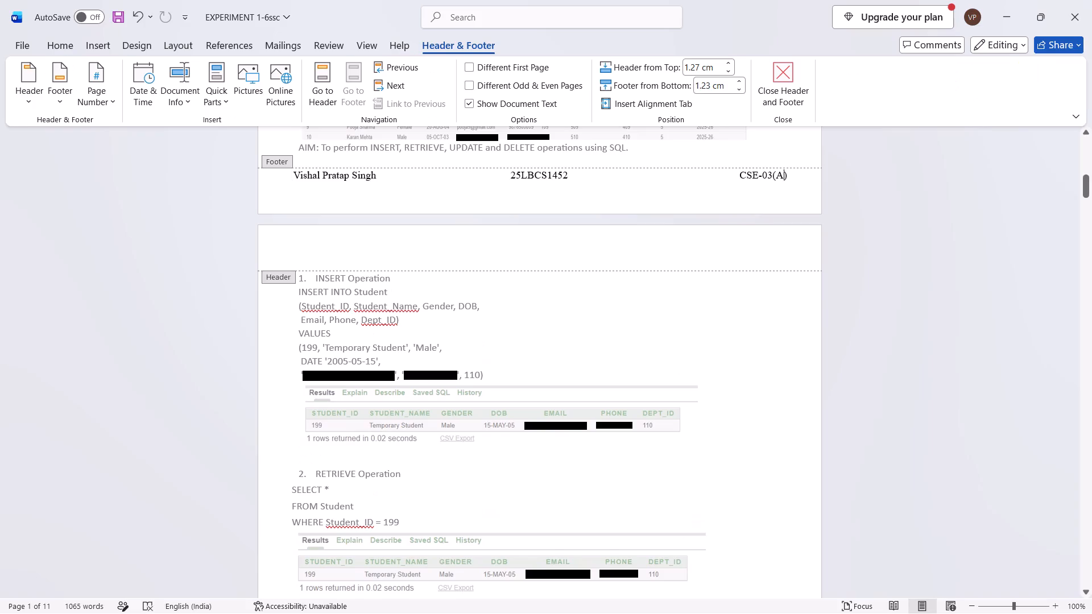
{"action": "key", "text": "BackSpace"}
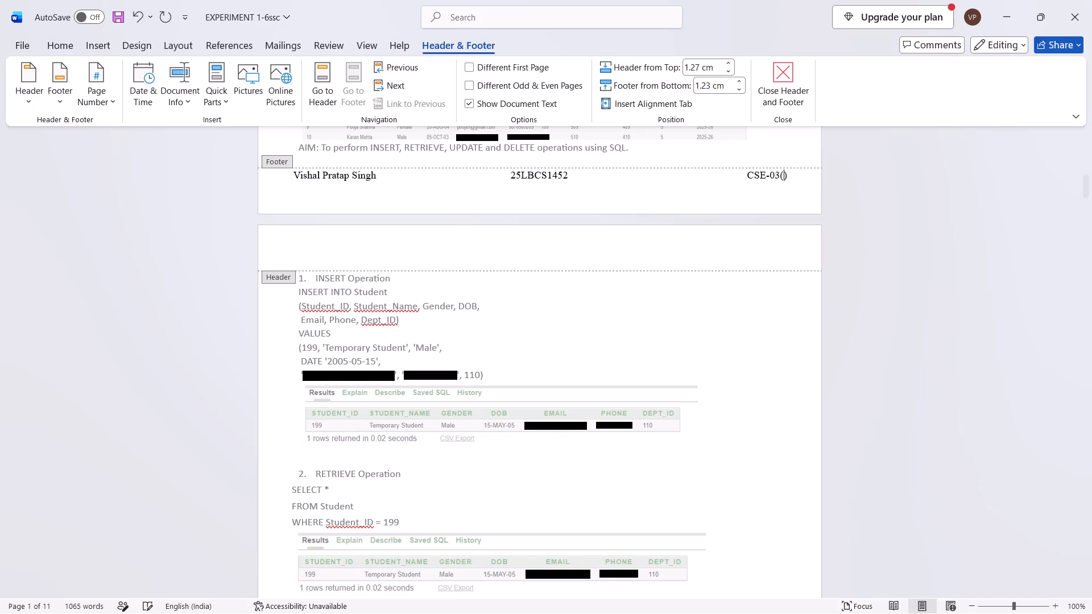
{"action": "key", "text": "Right"}
{"action": "key", "text": "BackSpace"}
{"action": "key", "text": "BackSpace"}
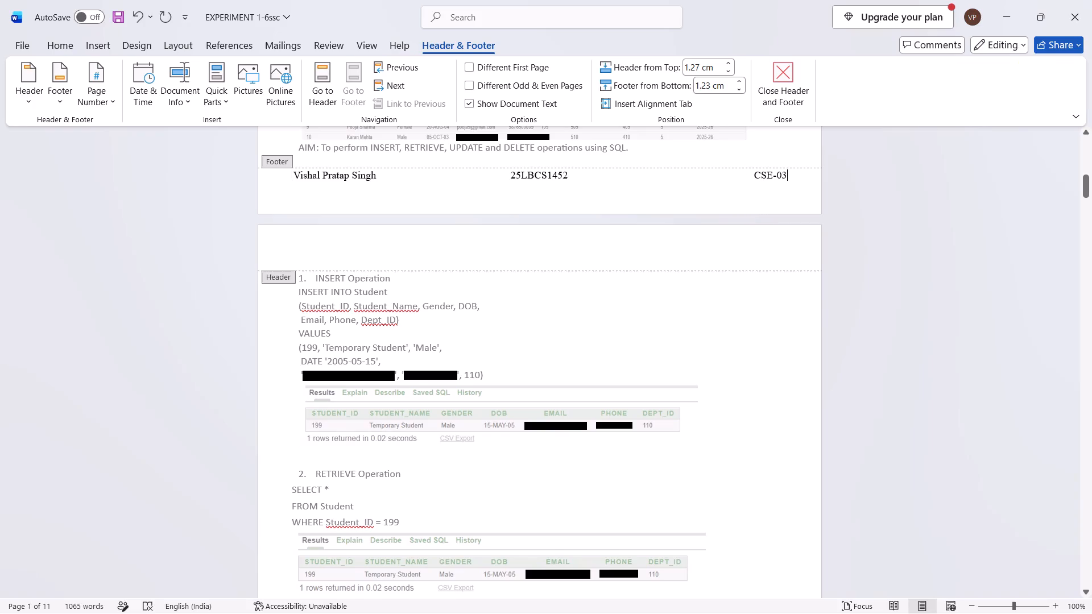
{"action": "left_click", "coordinate": [943, 259]}
Delete everything from the "EXPERIMENT 3" heading through the end of the document, keeping only the Experiment 2 content.
{"action": "scroll", "coordinate": [943, 259], "scroll_direction": "down", "scroll_amount": 3}
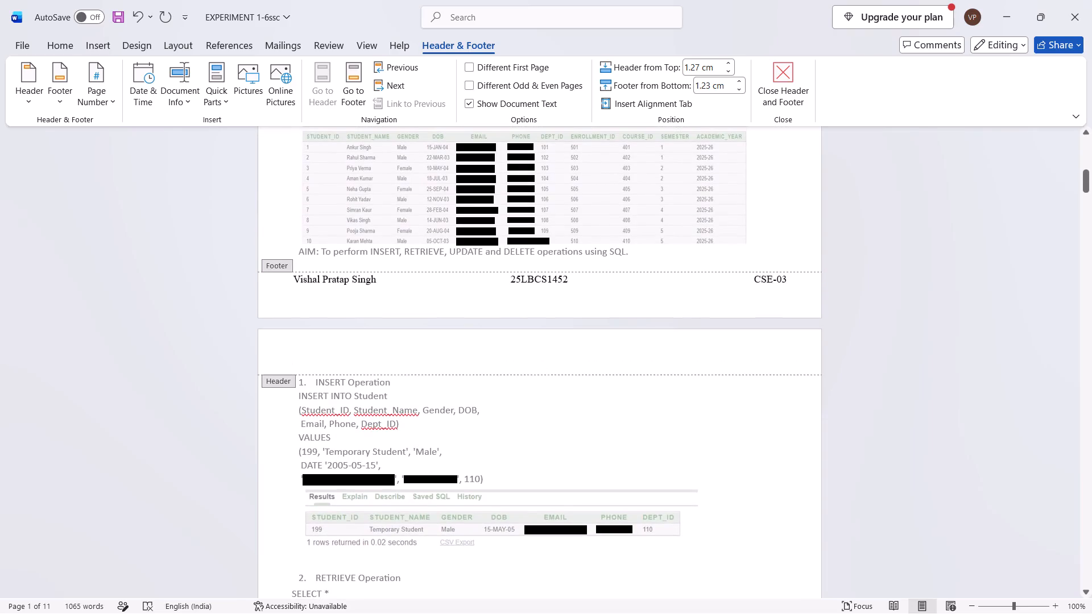
{"action": "scroll", "coordinate": [943, 259], "scroll_direction": "down", "scroll_amount": 2}
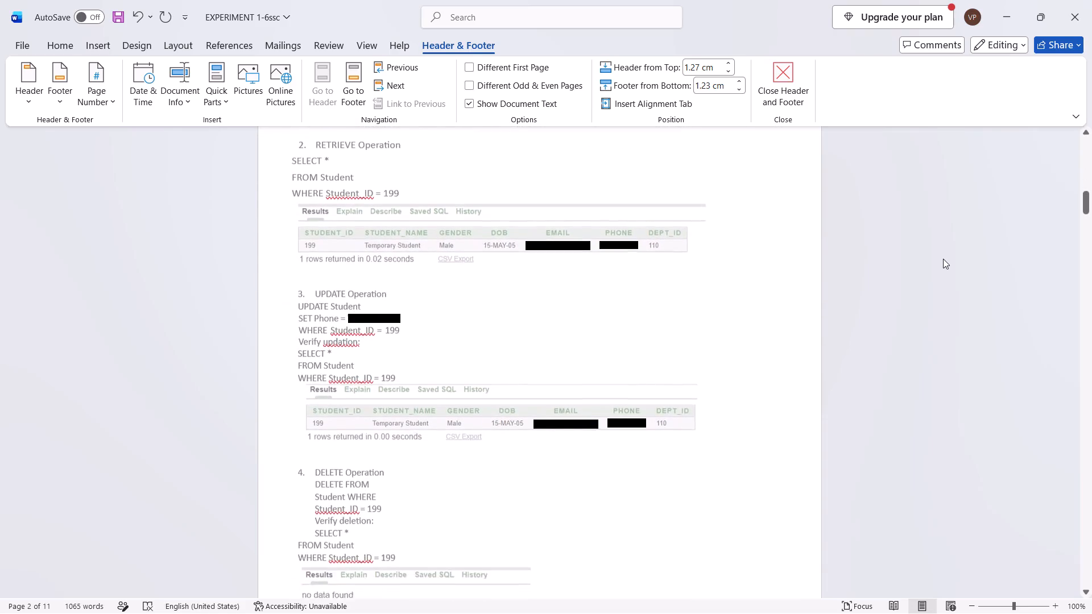
{"action": "scroll", "coordinate": [943, 259], "scroll_direction": "down", "scroll_amount": 4}
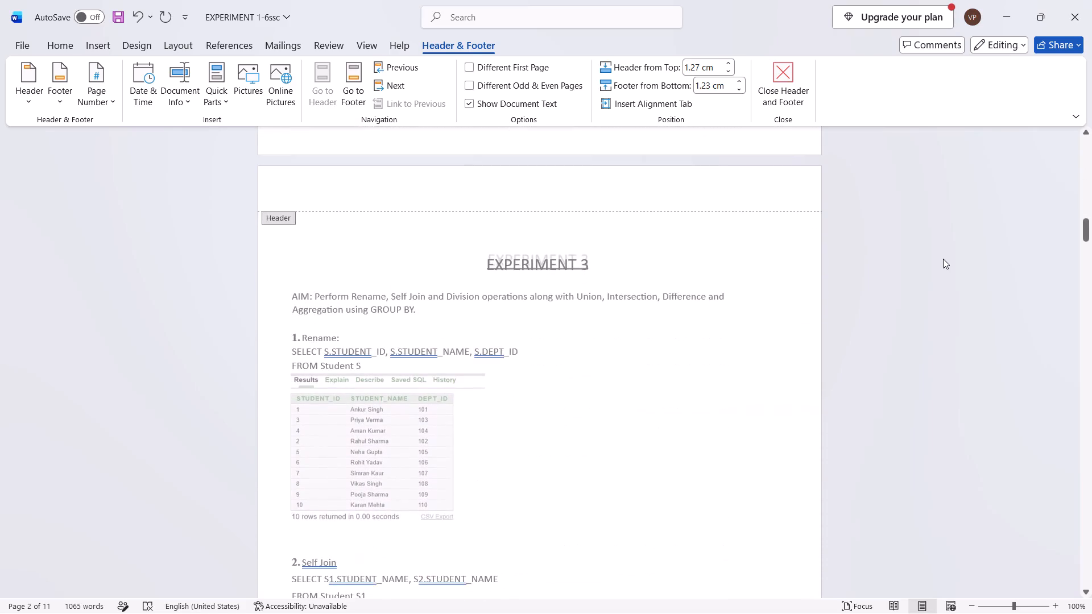
{"action": "scroll", "coordinate": [943, 259], "scroll_direction": "up", "scroll_amount": 1}
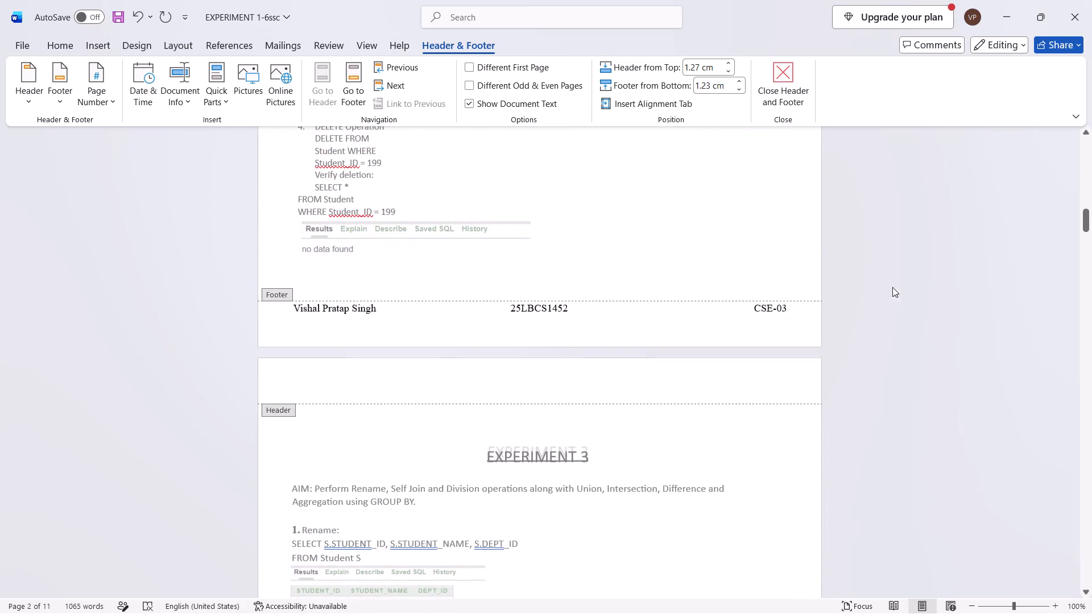
{"action": "left_click", "coordinate": [623, 399]}
{"action": "double_click", "coordinate": [776, 408]}
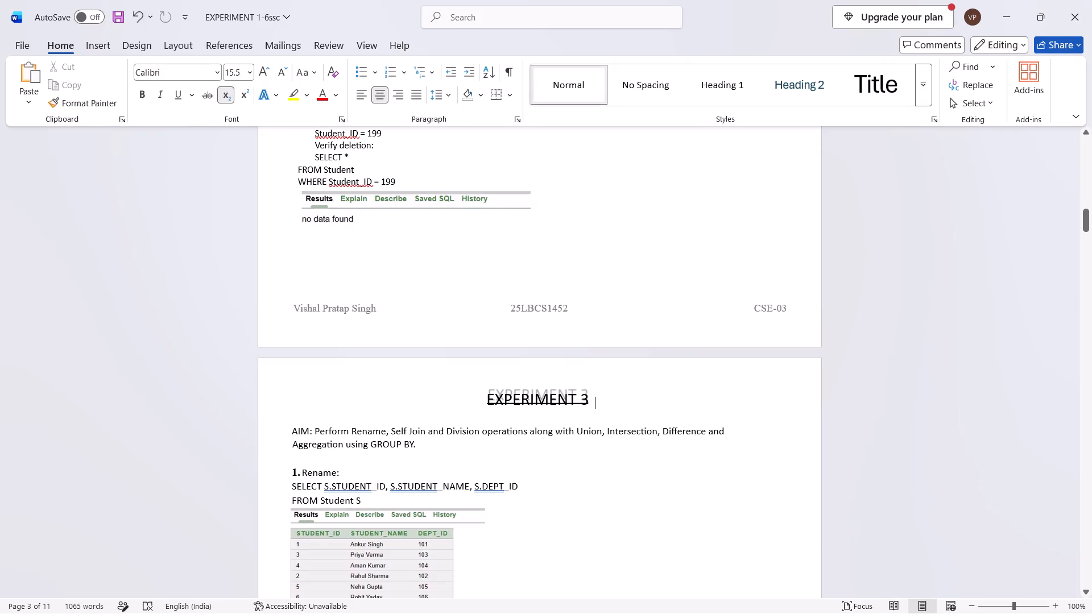
{"action": "left_click", "coordinate": [483, 399]}
{"action": "left_click_drag", "start_coordinate": [483, 399], "coordinate": [595, 517]}
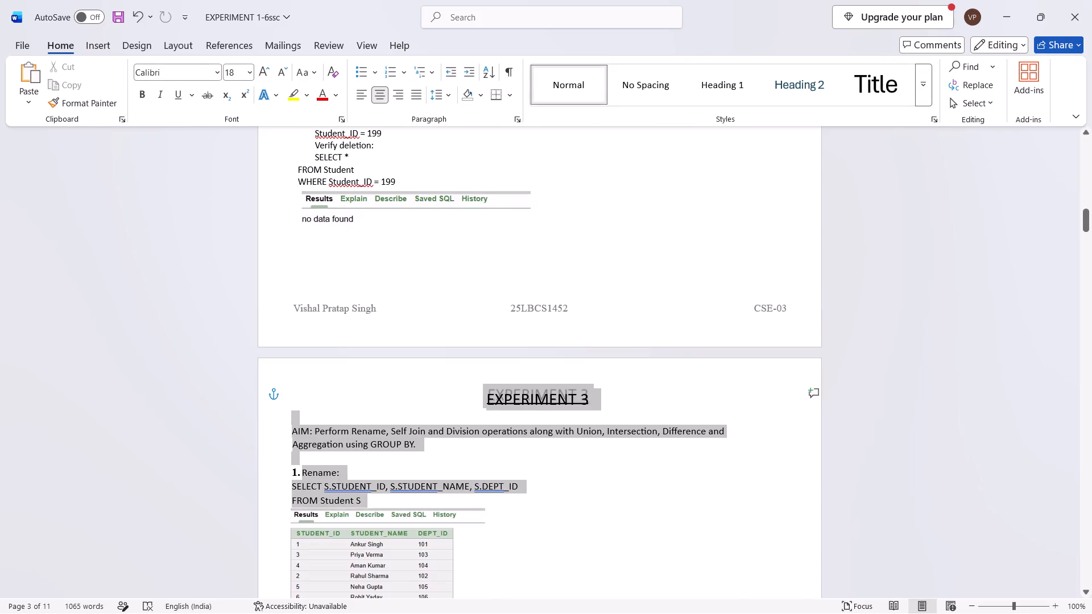
{"action": "left_click_drag", "start_coordinate": [595, 517], "coordinate": [622, 613]}
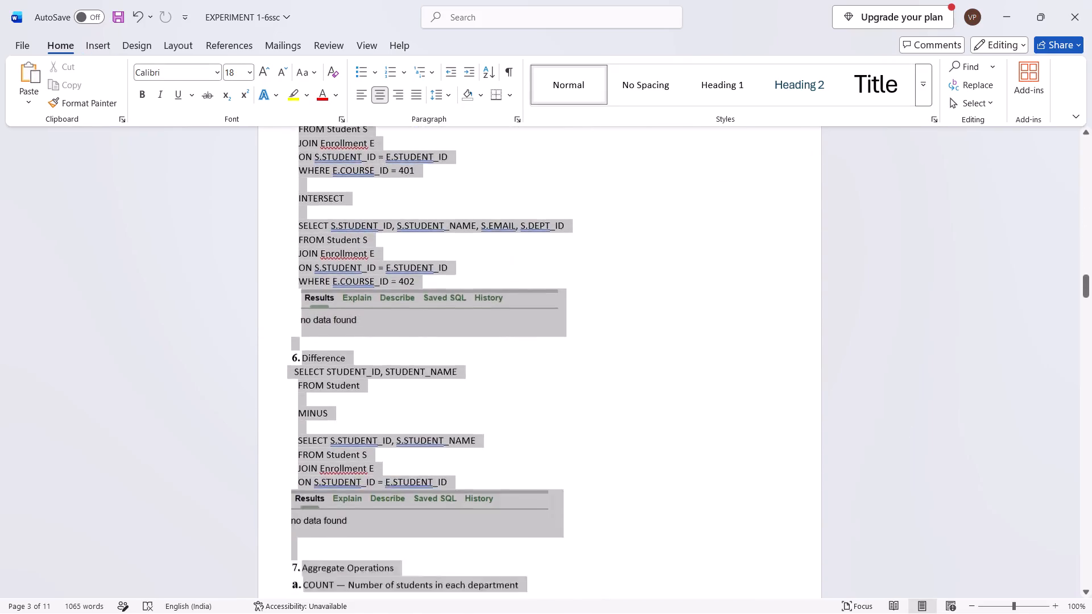
{"action": "left_click_drag", "start_coordinate": [622, 613], "coordinate": [637, 613]}
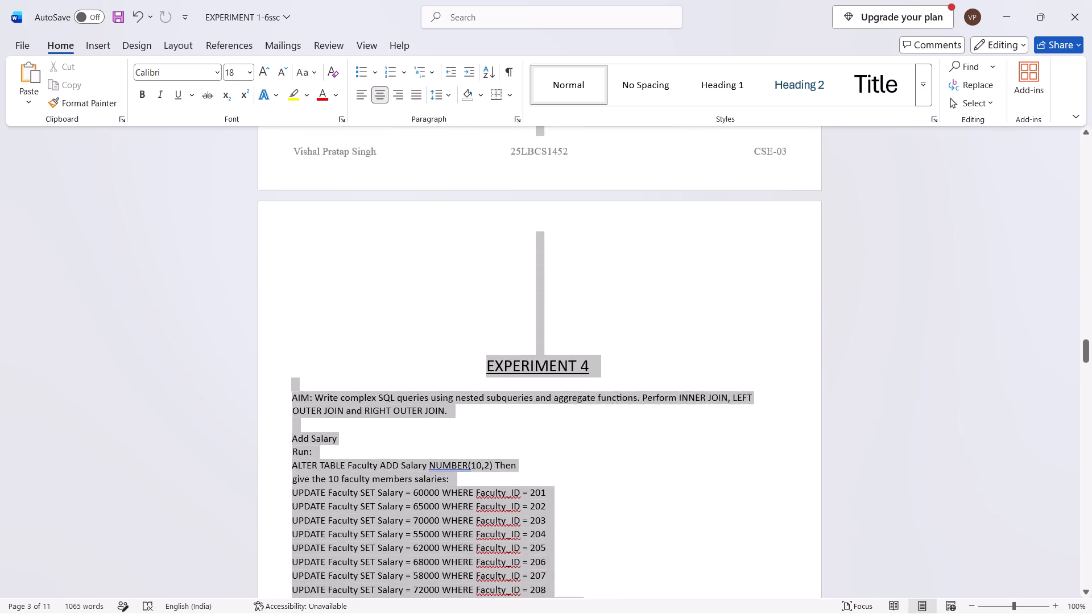
{"action": "left_click_drag", "start_coordinate": [637, 613], "coordinate": [638, 613]}
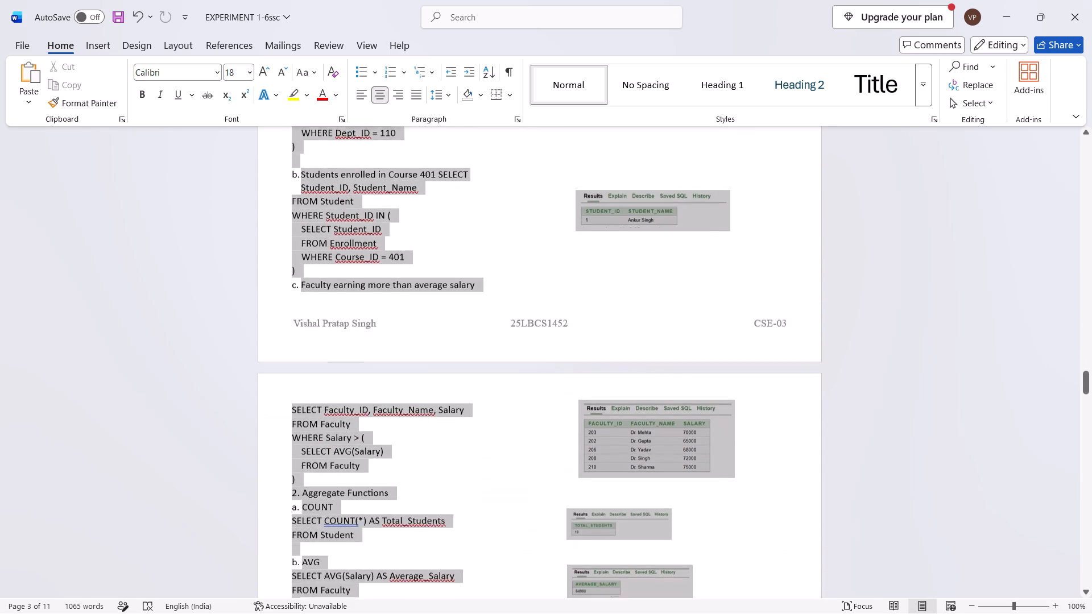
{"action": "left_click_drag", "start_coordinate": [638, 613], "coordinate": [638, 613]}
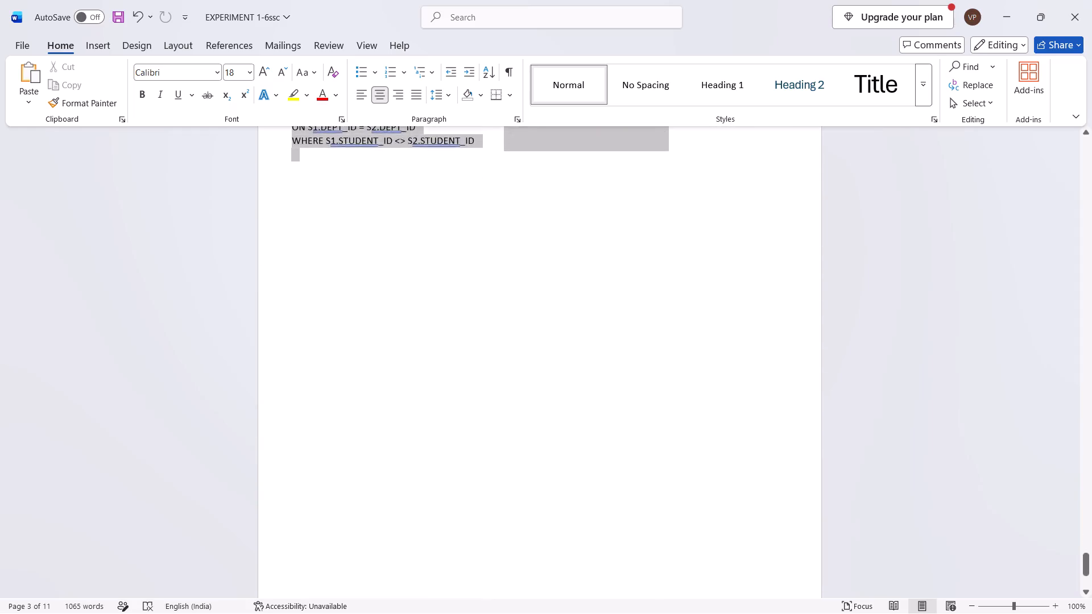
{"action": "left_click_drag", "start_coordinate": [638, 613], "coordinate": [633, 613]}
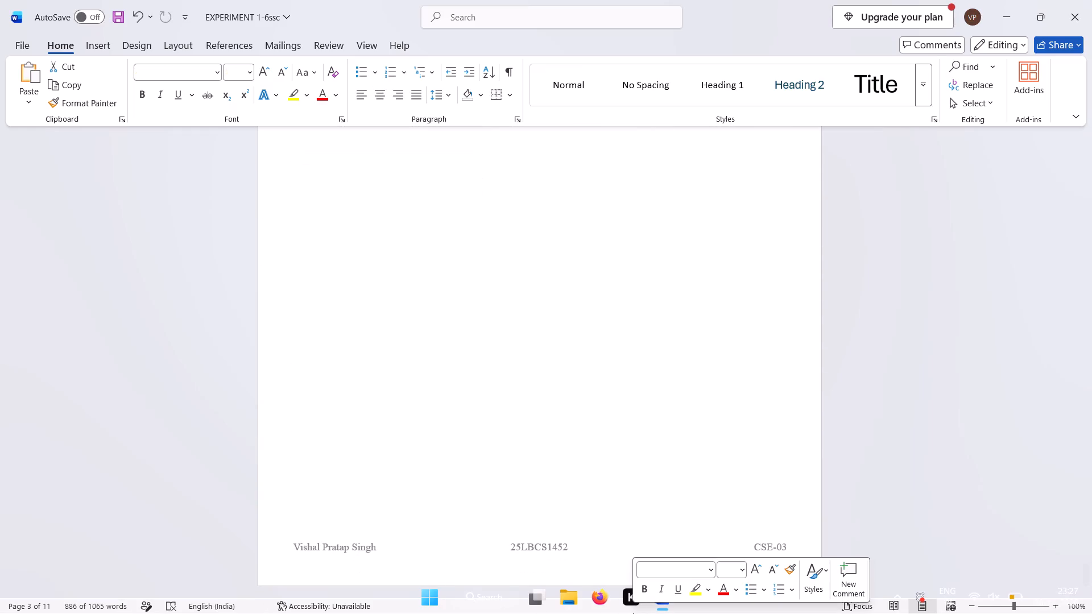
{"action": "key", "text": "Delete"}
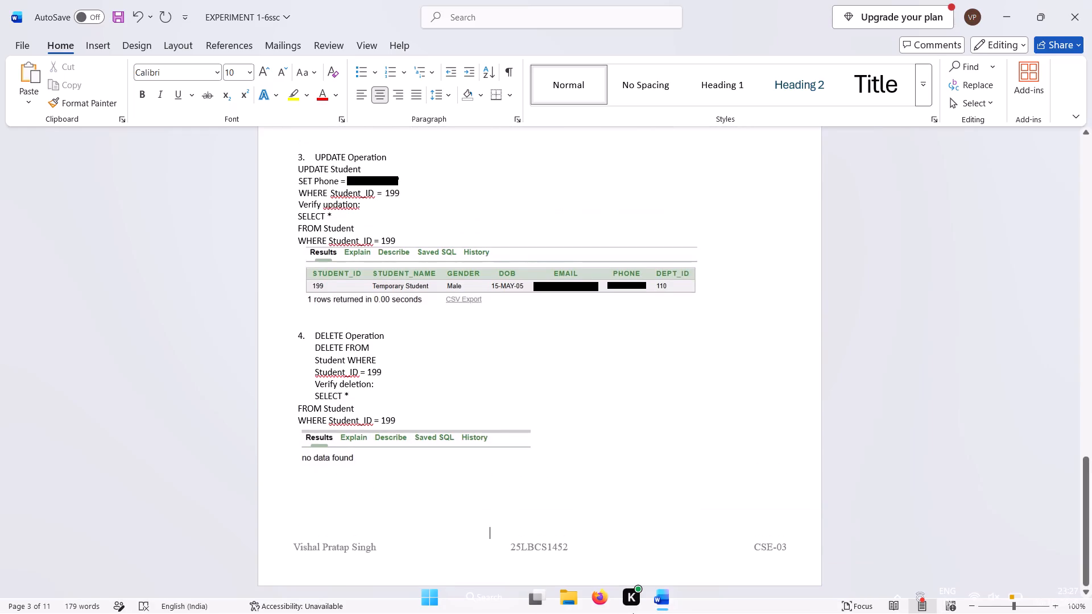
Review the remaining pages from the "Experiment- 2" heading to the DELETE operation and check the layout and footers.
{"action": "scroll", "coordinate": [679, 499], "scroll_direction": "up", "scroll_amount": 10}
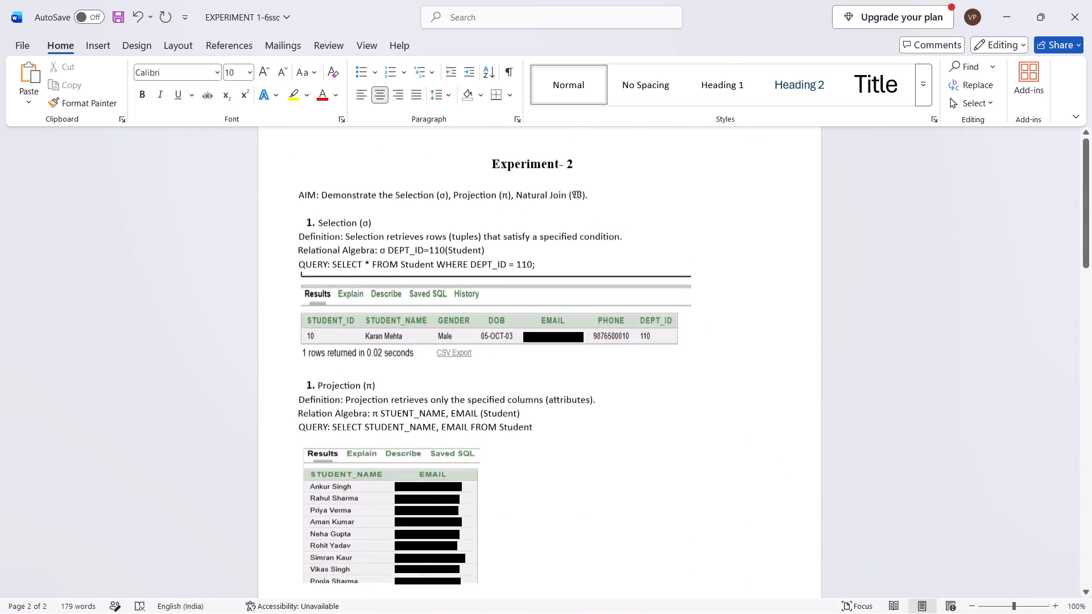
{"action": "scroll", "coordinate": [679, 499], "scroll_direction": "up", "scroll_amount": 1}
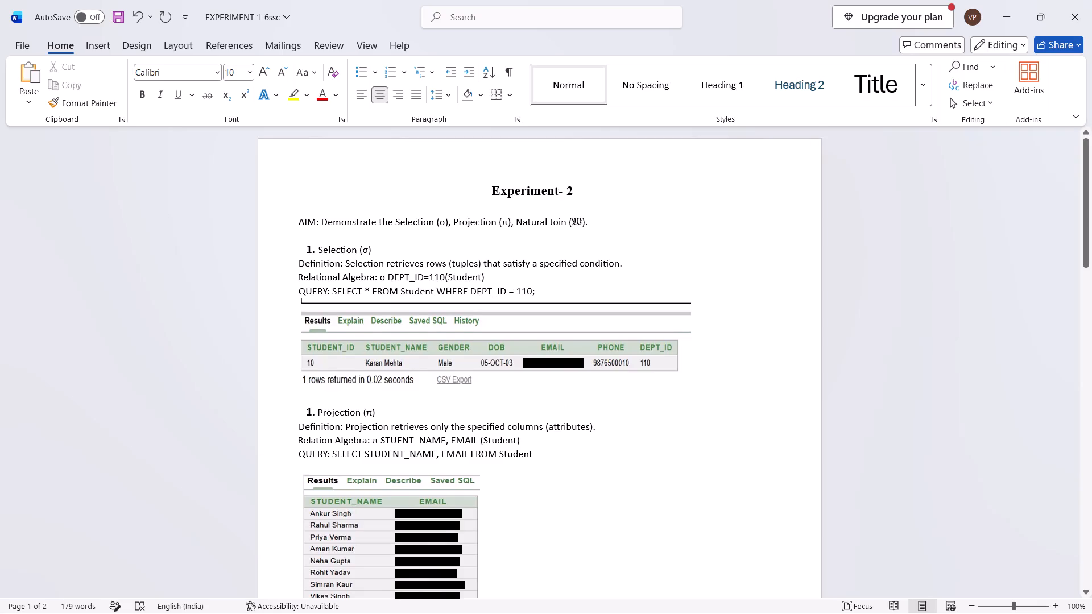
{"action": "scroll", "coordinate": [679, 499], "scroll_direction": "down", "scroll_amount": 7}
{"action": "scroll", "coordinate": [679, 499], "scroll_direction": "up", "scroll_amount": 1}
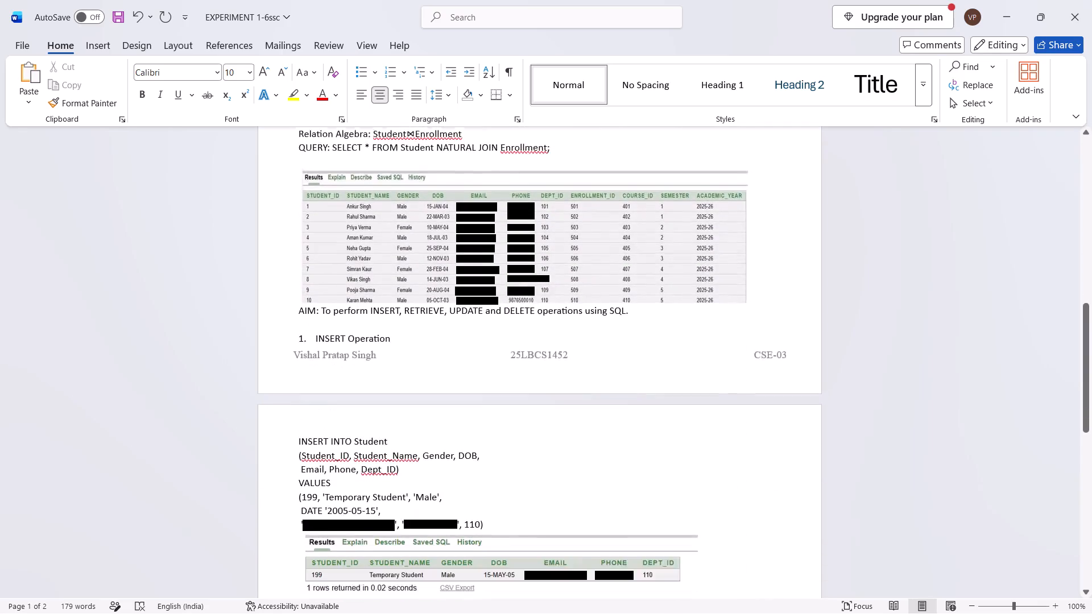
{"action": "scroll", "coordinate": [679, 499], "scroll_direction": "up", "scroll_amount": 1}
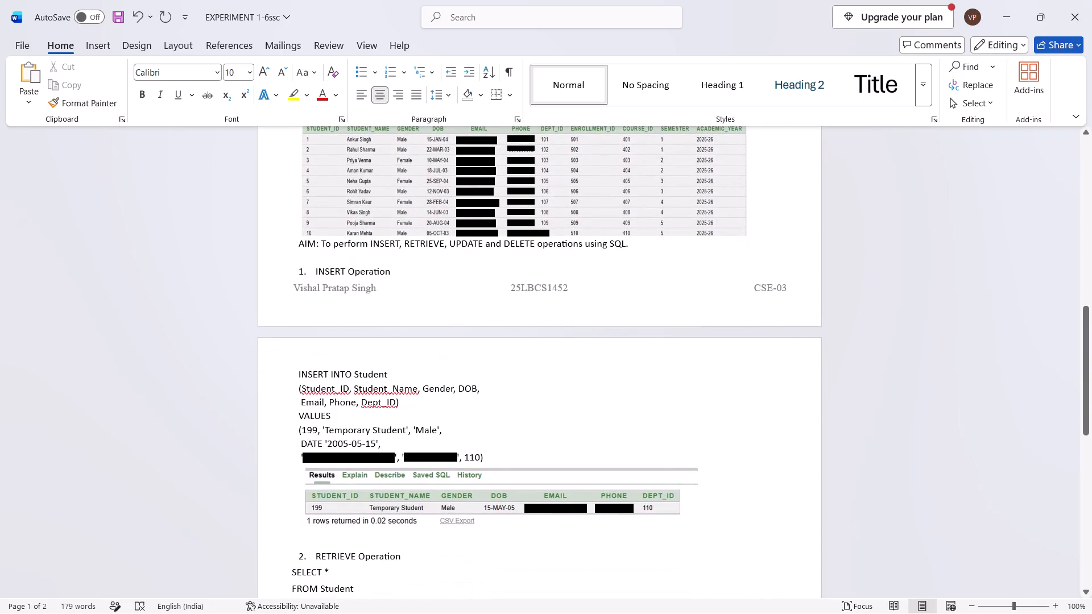
{"action": "scroll", "coordinate": [679, 499], "scroll_direction": "up", "scroll_amount": 1}
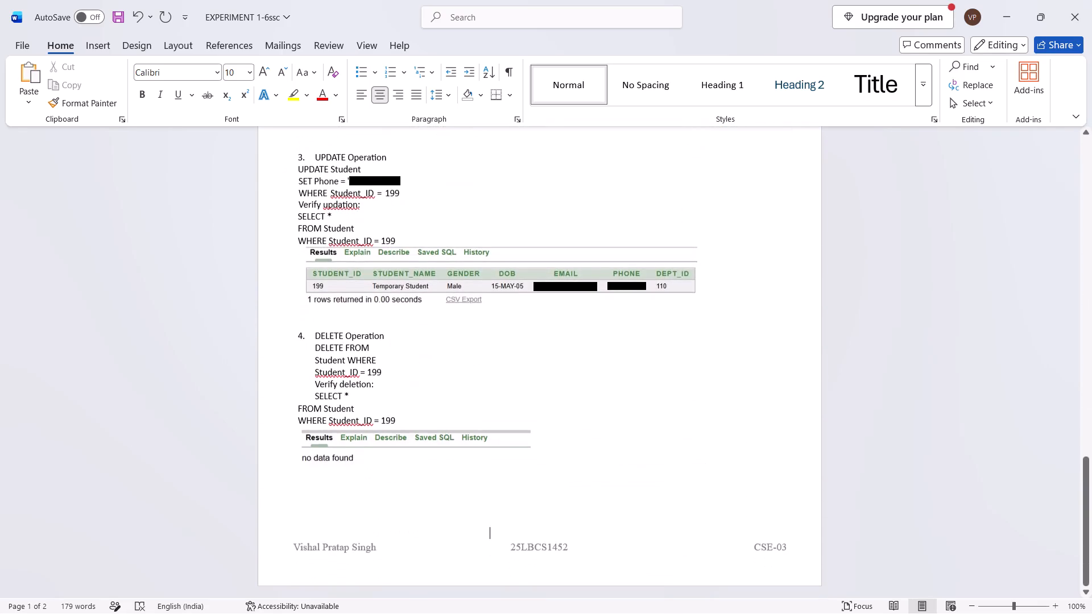
{"action": "scroll", "coordinate": [679, 499], "scroll_direction": "up", "scroll_amount": 2}
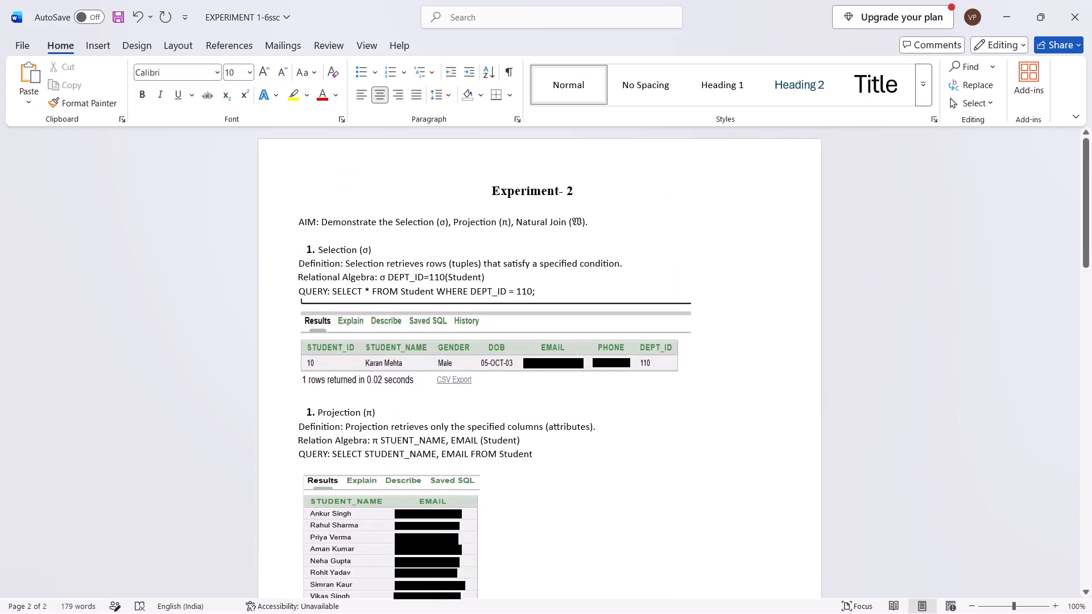
Save the file as a Word Document named EXPERIMENT 1-6ssc in the Downloads folder.
{"action": "left_click", "coordinate": [115, 23]}
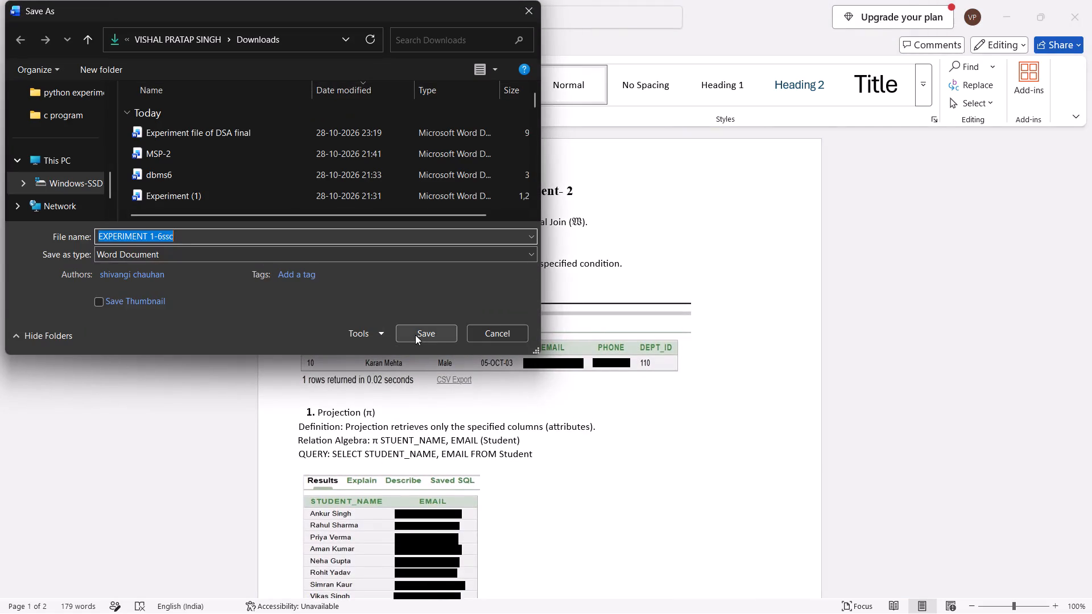
{"action": "left_click", "coordinate": [415, 335]}
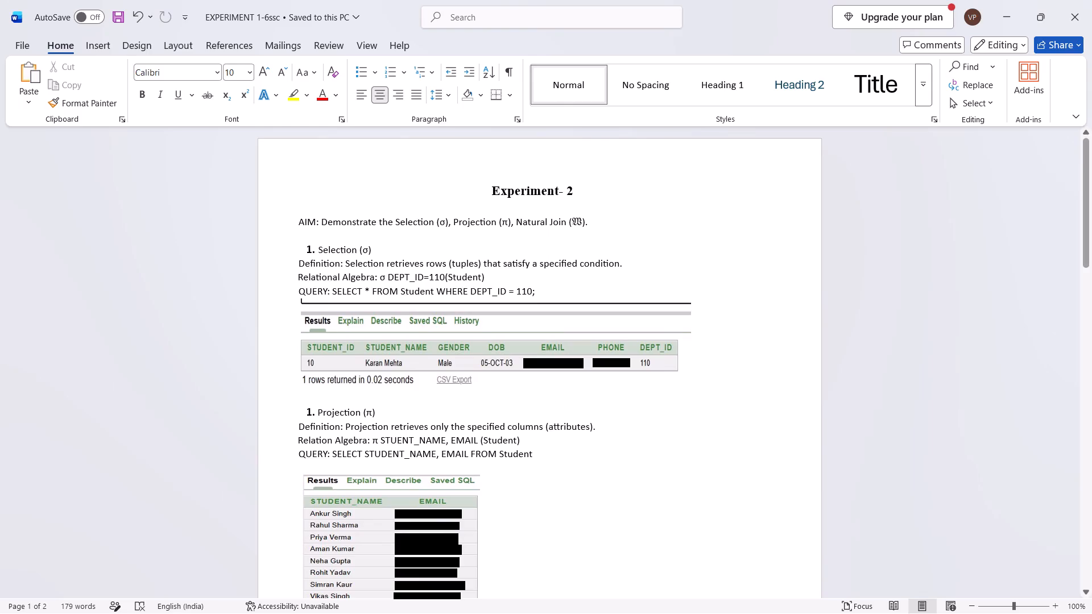
Minimize the EXPERIMENT 1-6ssc document window.
{"action": "left_click", "coordinate": [1007, 6]}
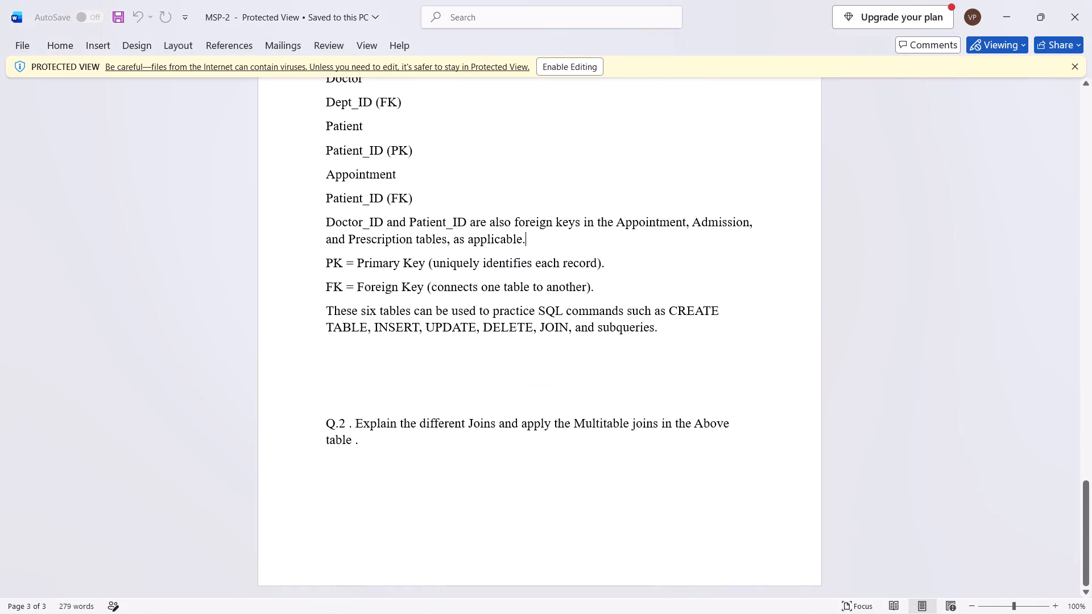
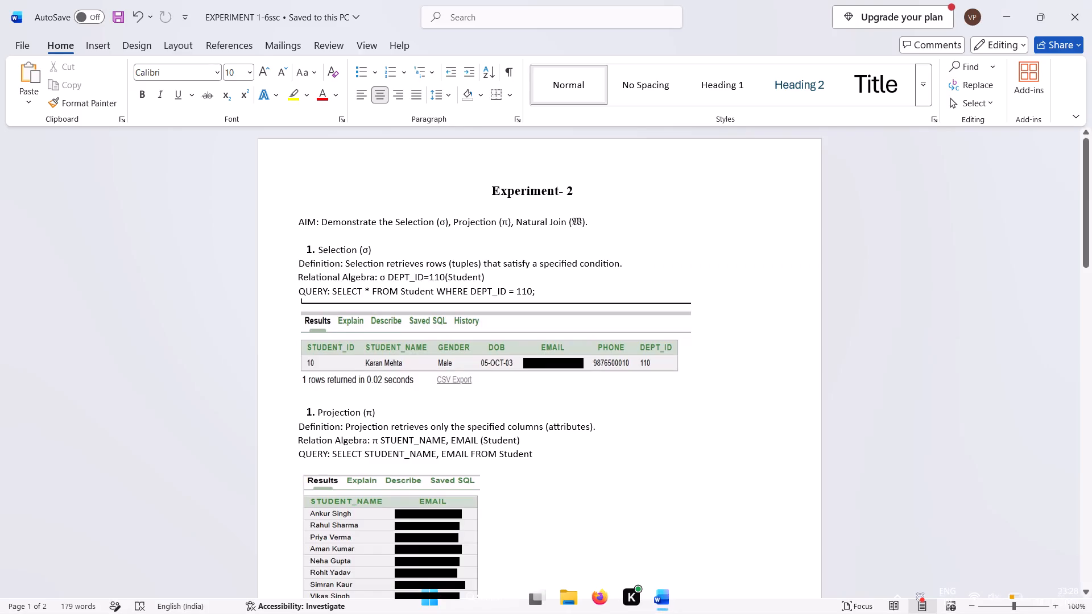
Look over the saved Experiment 2 document and open its print preview to check the page layout and footers.
{"action": "scroll", "coordinate": [667, 438], "scroll_direction": "down", "scroll_amount": 11}
{"action": "scroll", "coordinate": [667, 438], "scroll_direction": "up", "scroll_amount": 12}
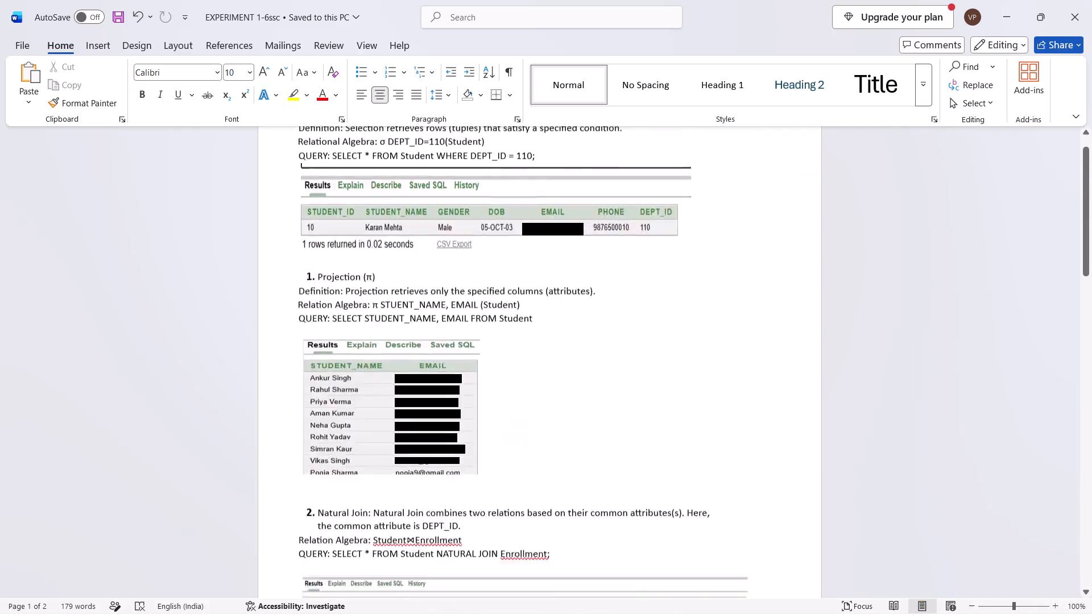
{"action": "scroll", "coordinate": [667, 438], "scroll_direction": "up", "scroll_amount": 4}
{"action": "key", "text": "ctrl+p"}
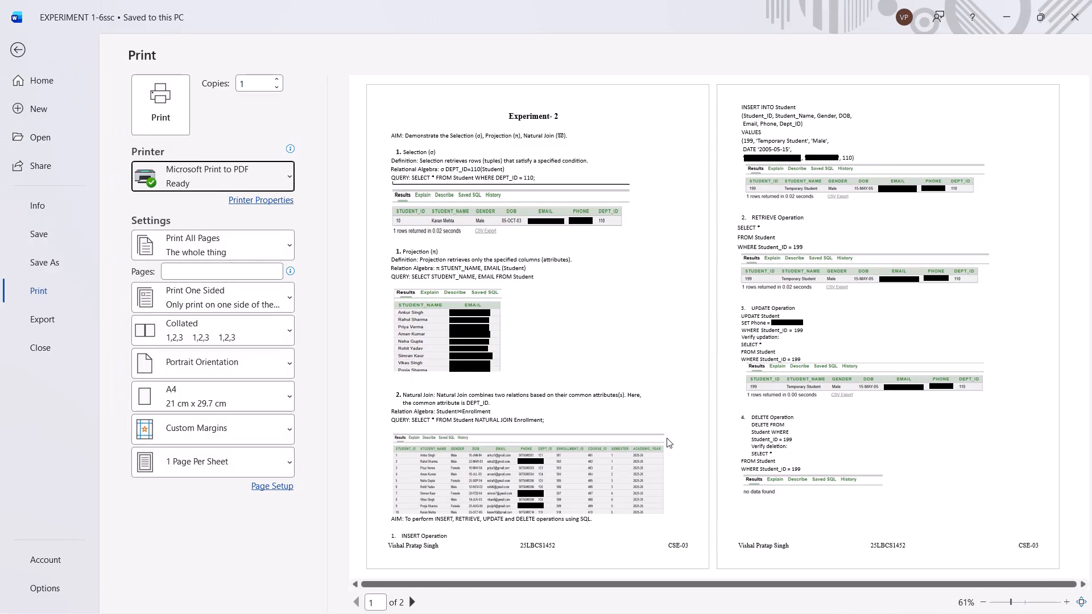
{"action": "scroll", "coordinate": [663, 351], "scroll_direction": "down", "scroll_amount": 4}
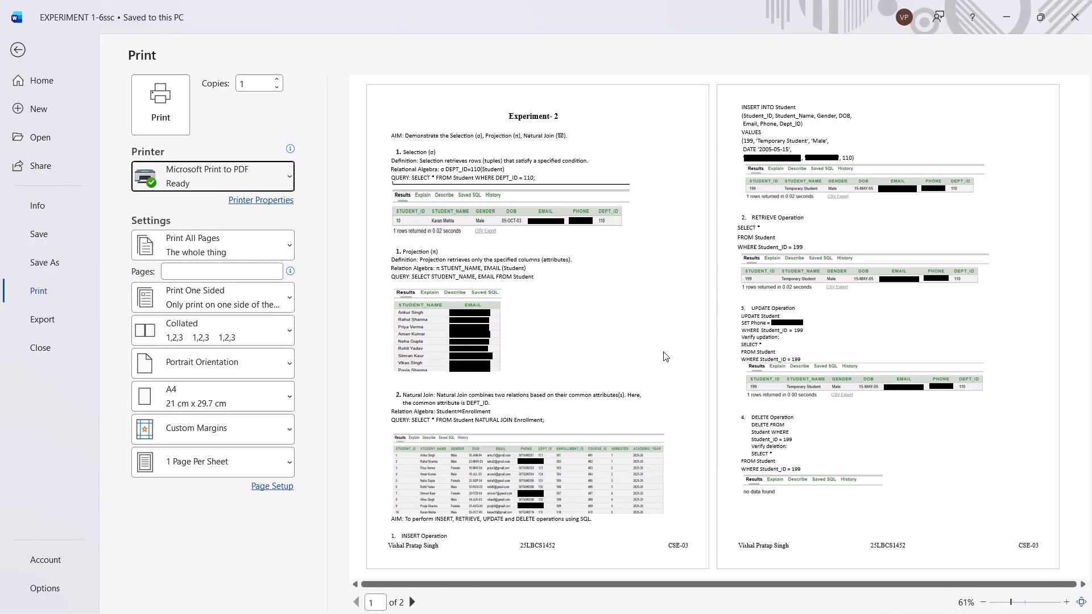
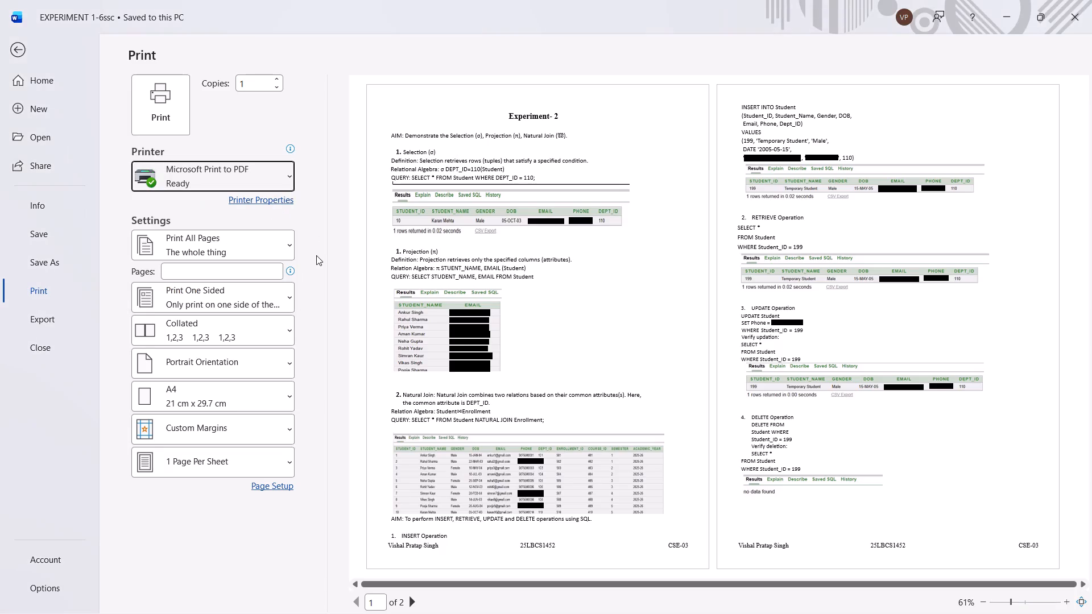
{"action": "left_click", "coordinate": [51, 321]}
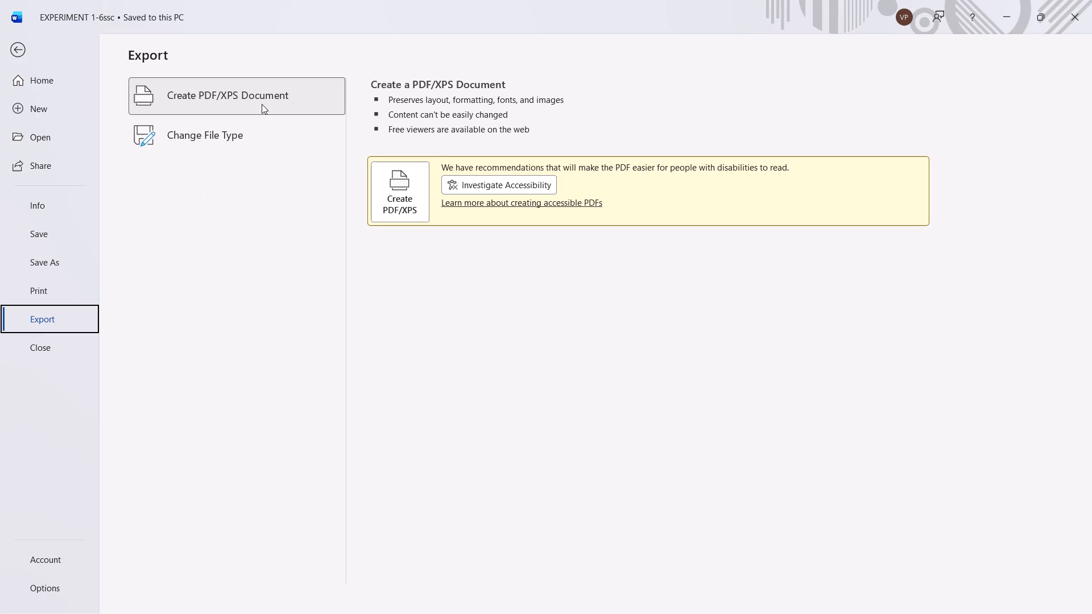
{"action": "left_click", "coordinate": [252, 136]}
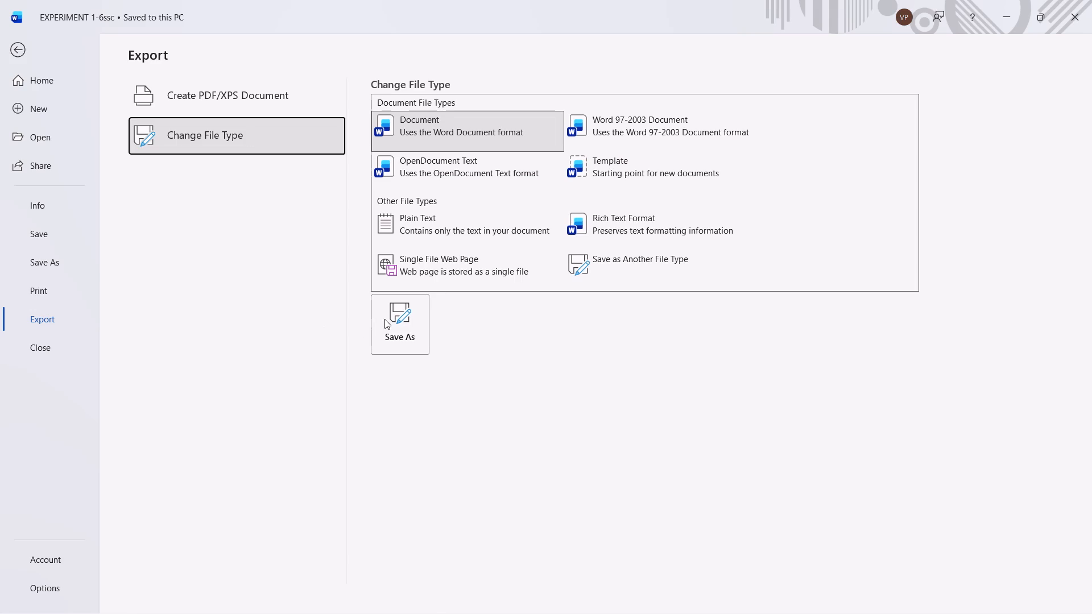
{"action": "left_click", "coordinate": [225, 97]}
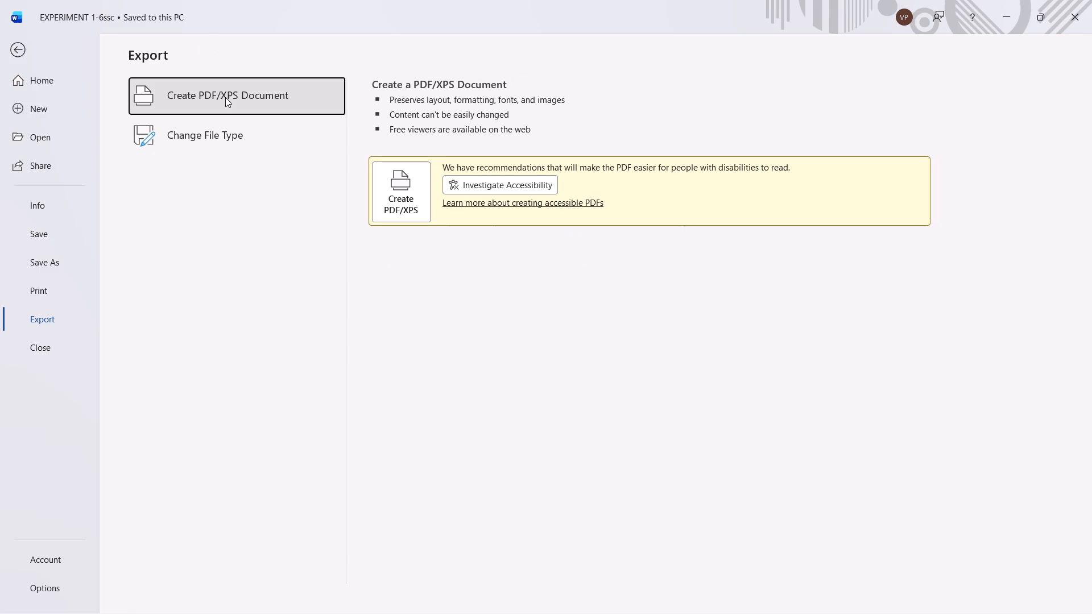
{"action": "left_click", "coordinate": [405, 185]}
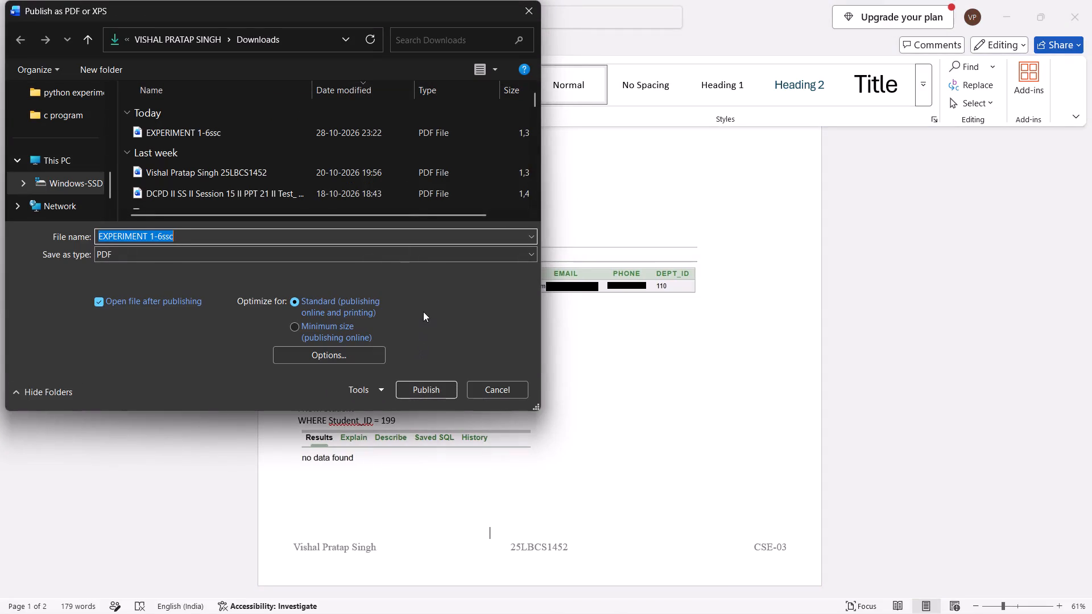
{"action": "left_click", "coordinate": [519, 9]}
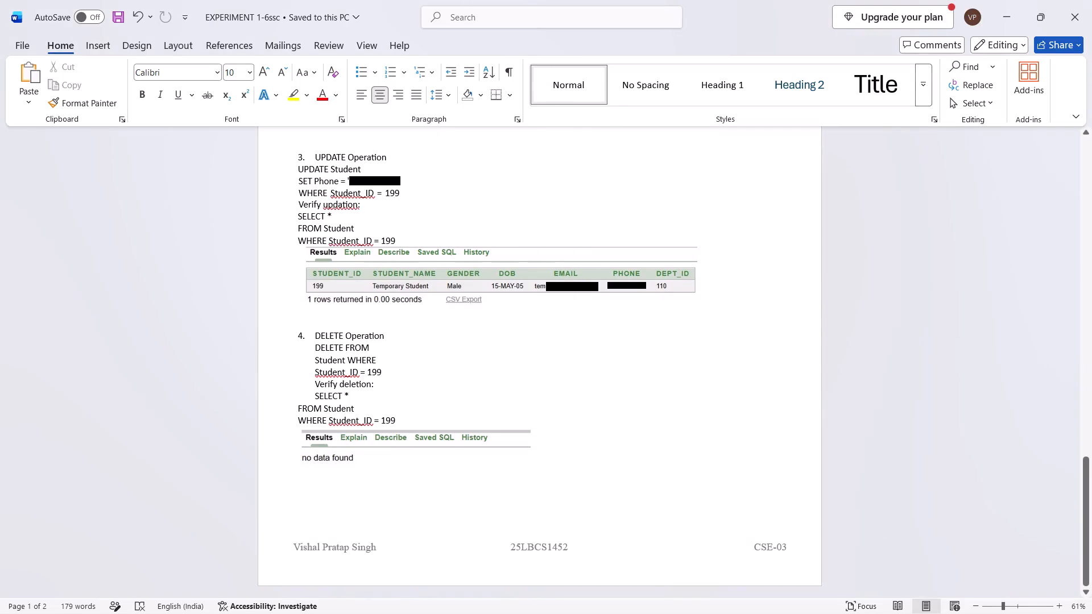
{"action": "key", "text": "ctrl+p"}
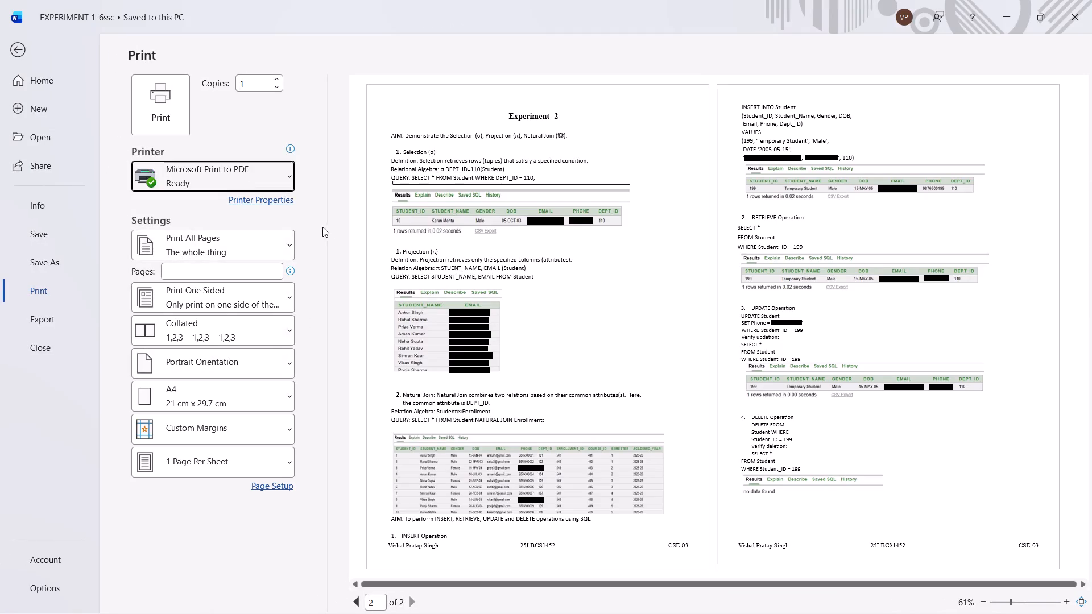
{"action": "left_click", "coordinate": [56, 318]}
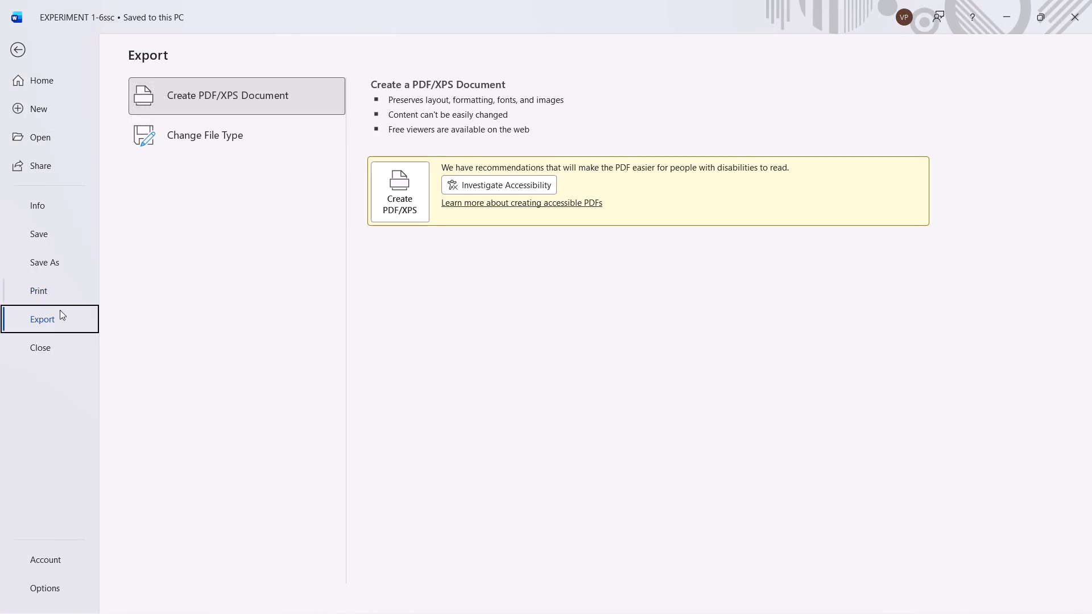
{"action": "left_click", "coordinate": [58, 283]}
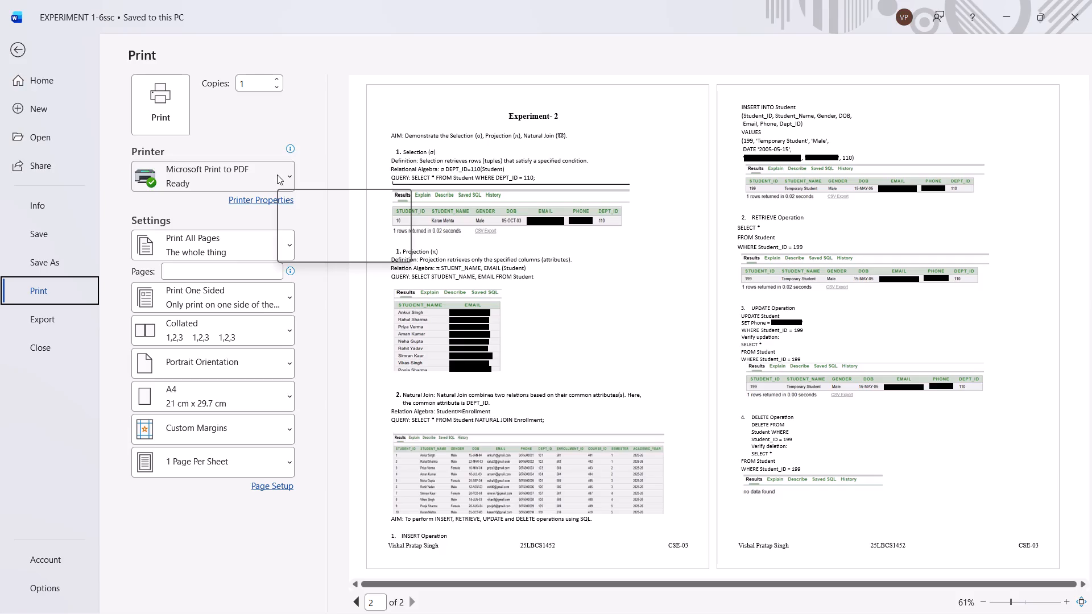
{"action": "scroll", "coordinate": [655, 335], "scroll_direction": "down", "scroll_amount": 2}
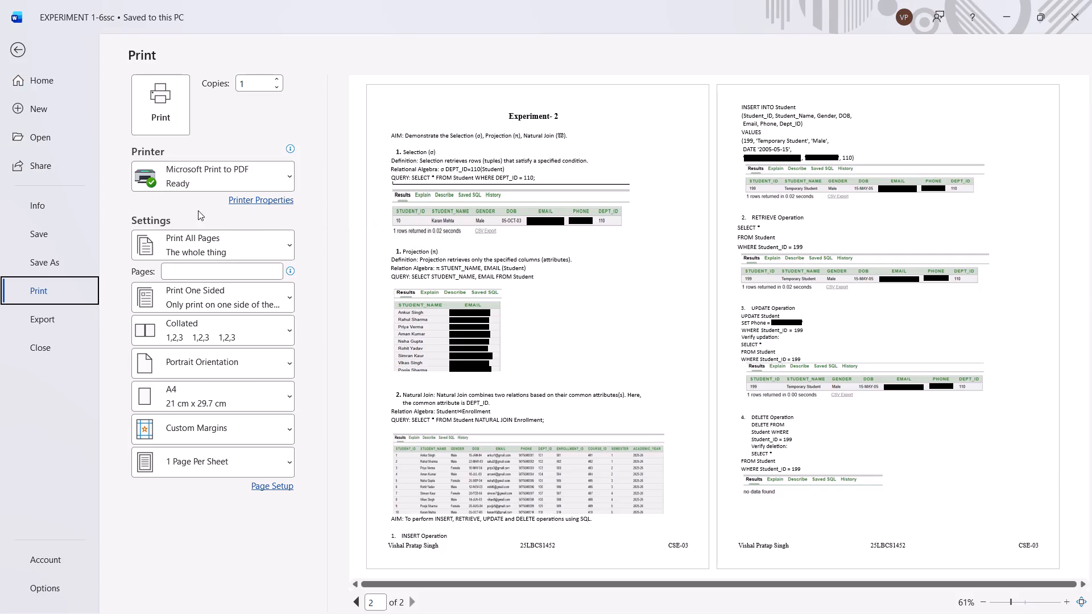
Save a PDF copy of the document as exp 2 dbms in the Downloads folder, without replacing the existing EXPERIMENT 1-6ssc PDF.
{"action": "left_click", "coordinate": [53, 256]}
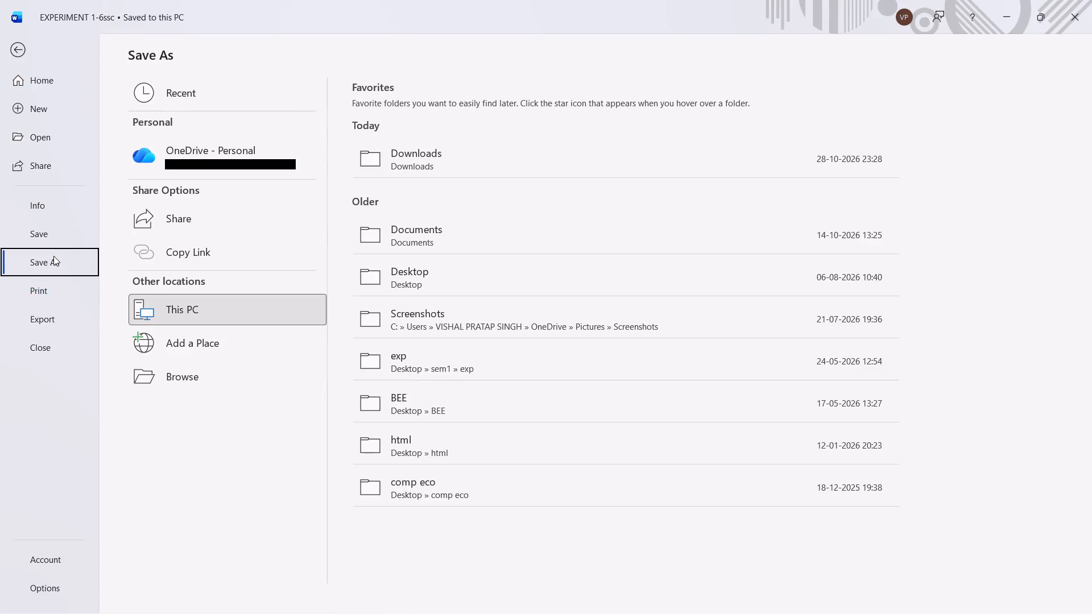
{"action": "left_click", "coordinate": [423, 156]}
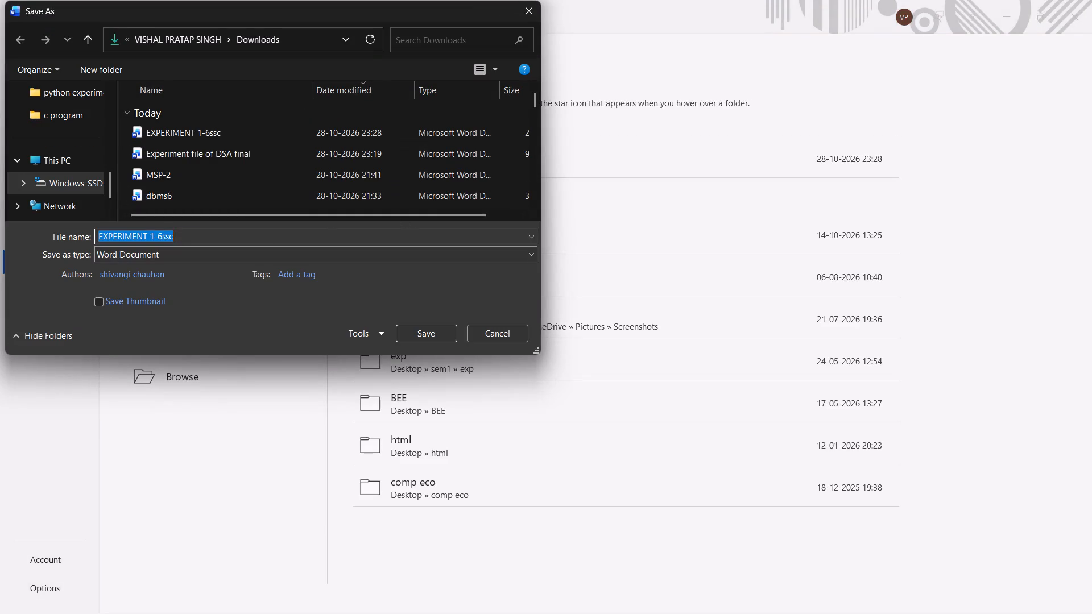
{"action": "left_click", "coordinate": [271, 254]}
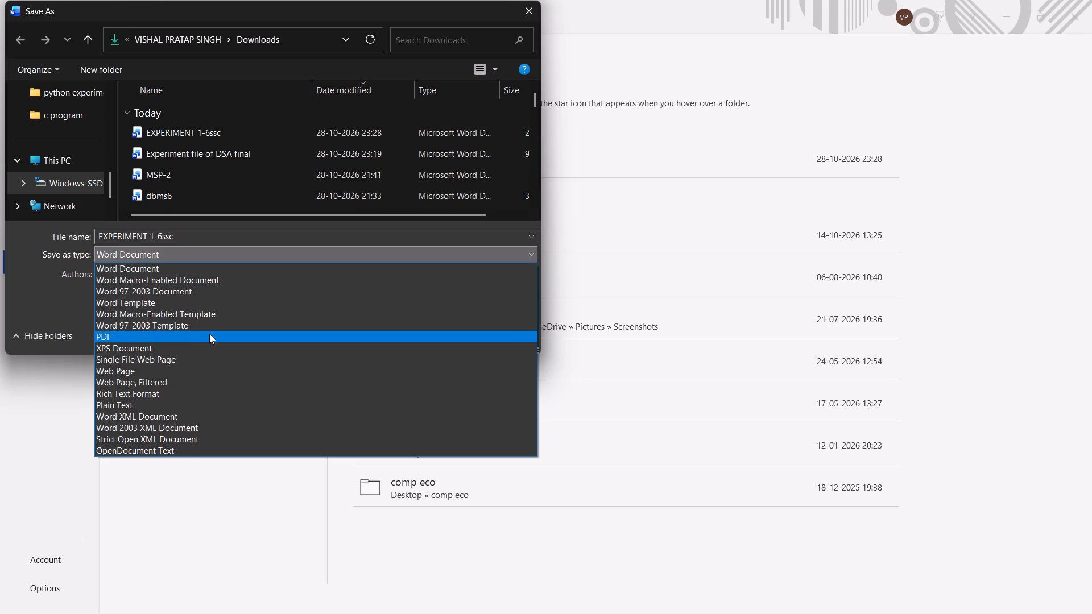
{"action": "left_click", "coordinate": [209, 334]}
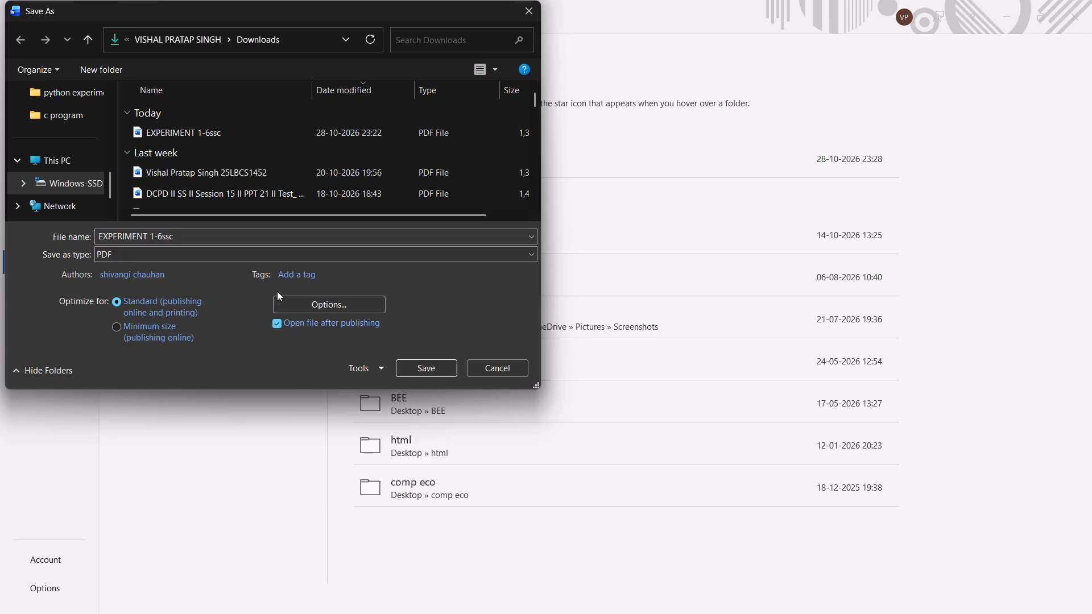
{"action": "left_click", "coordinate": [416, 367]}
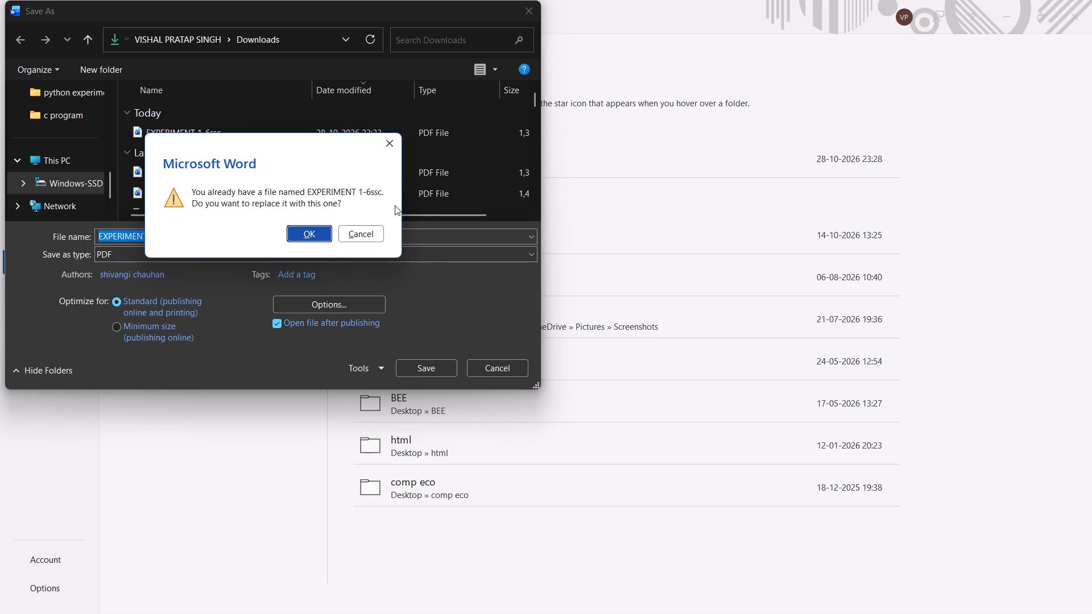
{"action": "left_click", "coordinate": [388, 147]}
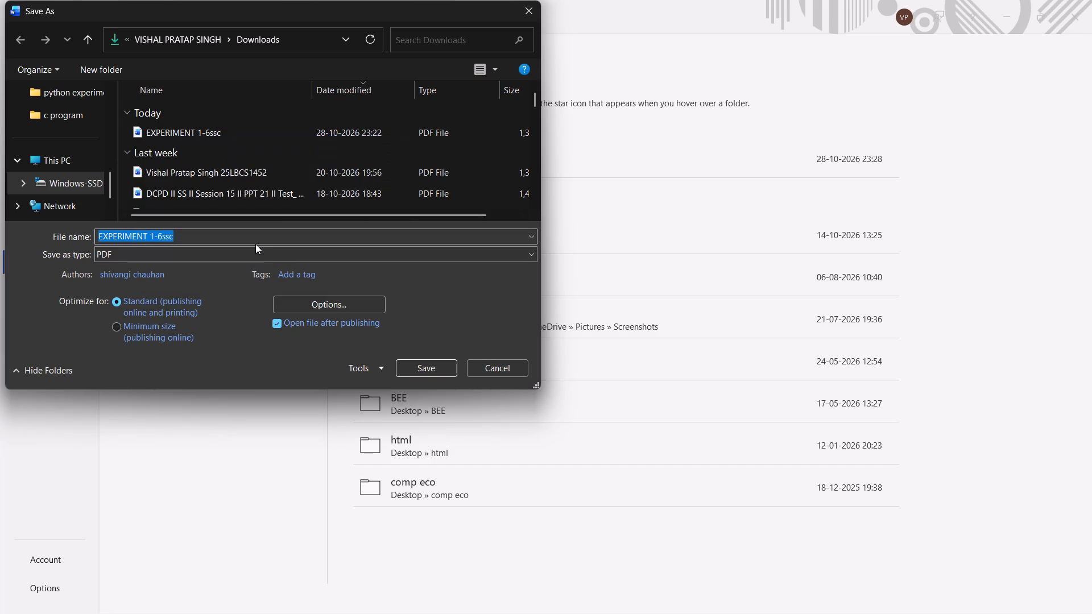
{"action": "left_click", "coordinate": [253, 237]}
{"action": "key", "text": "BackSpace"}
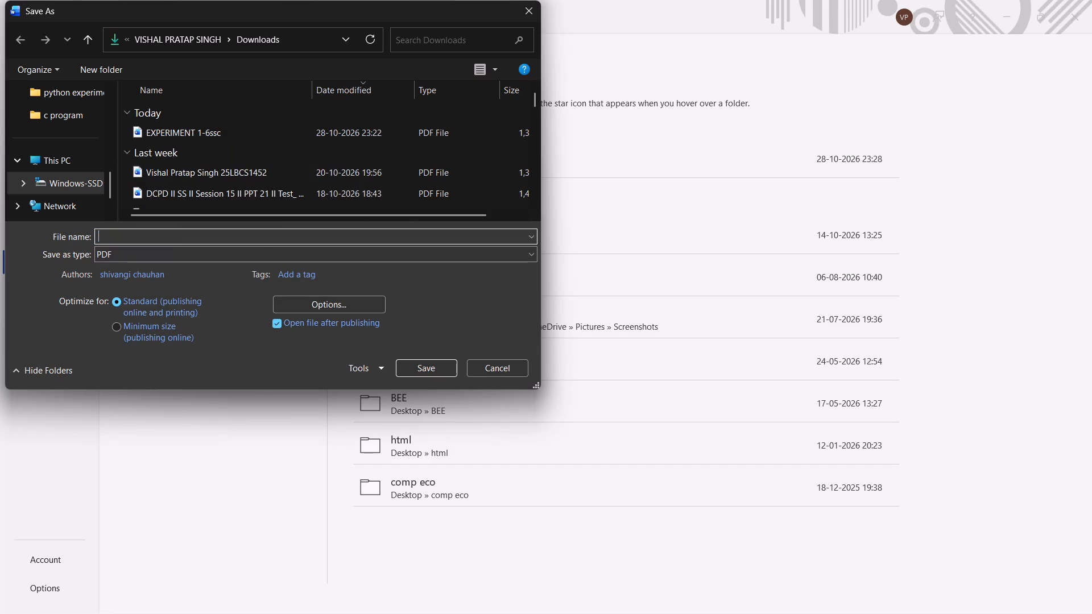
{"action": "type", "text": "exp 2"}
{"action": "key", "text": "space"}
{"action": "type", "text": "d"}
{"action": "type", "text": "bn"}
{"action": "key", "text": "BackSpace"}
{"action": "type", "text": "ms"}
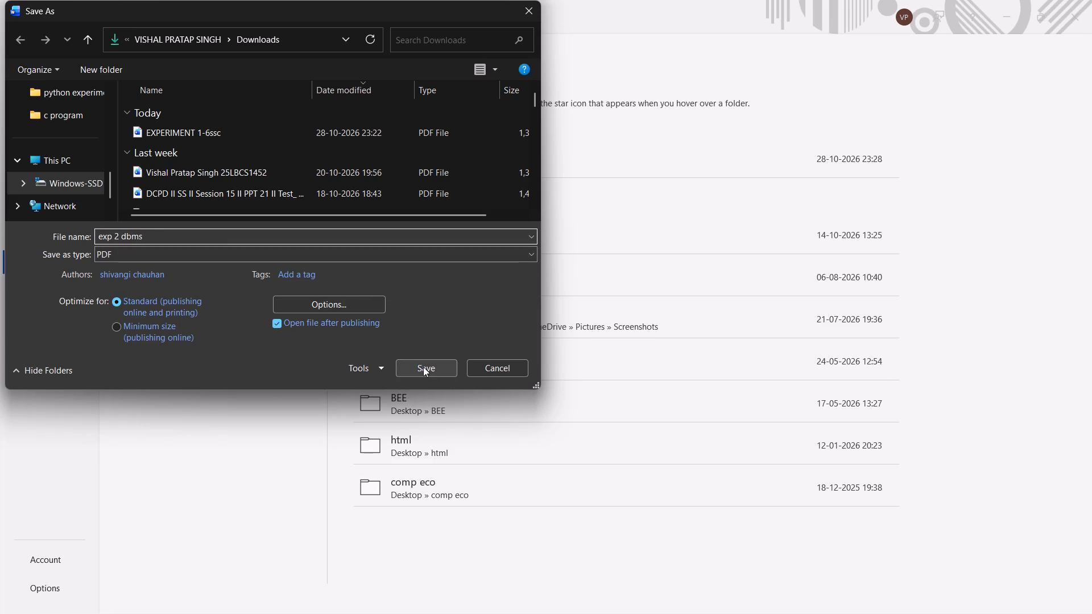
{"action": "left_click", "coordinate": [423, 367]}
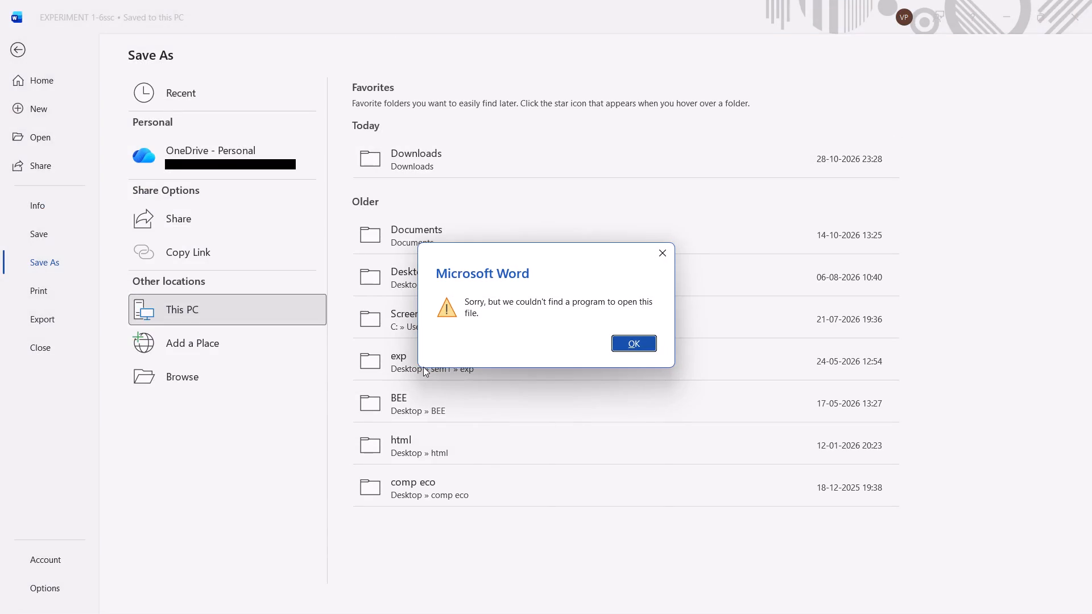
{"action": "left_click", "coordinate": [646, 352]}
{"action": "left_click", "coordinate": [640, 345]}
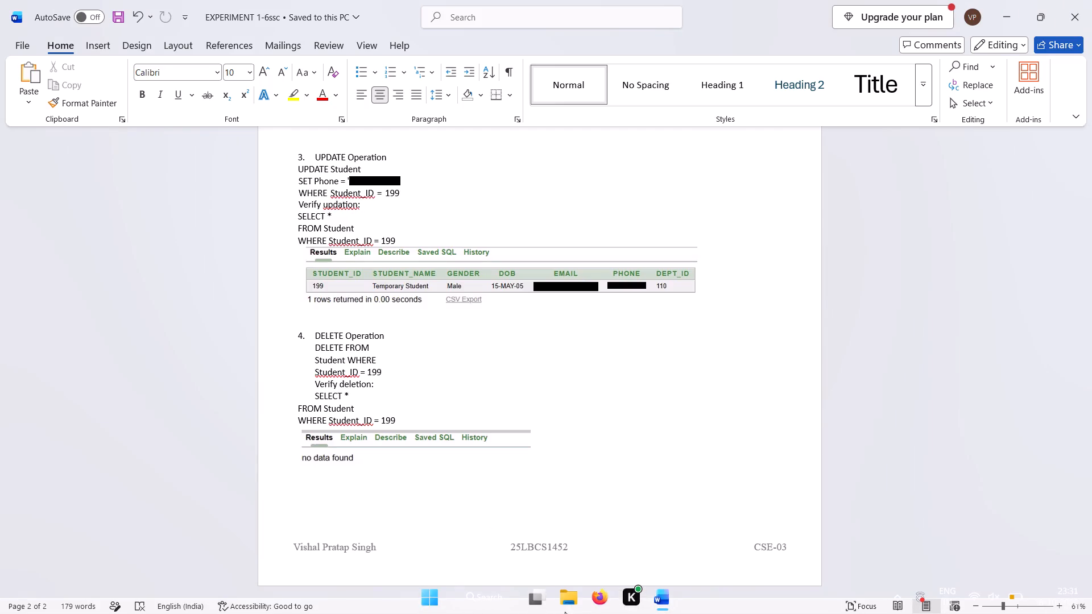
Switch to File Explorer, refresh the Downloads folder and open the exp 2 dbms PDF.
{"action": "left_click", "coordinate": [565, 611]}
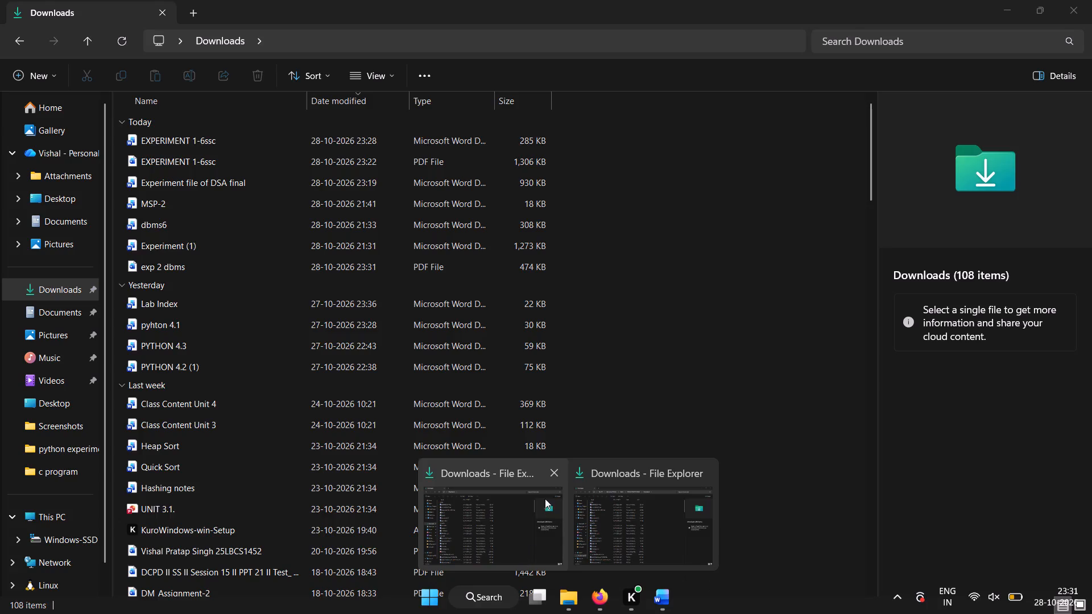
{"action": "left_click", "coordinate": [557, 479]}
{"action": "left_click", "coordinate": [557, 489]}
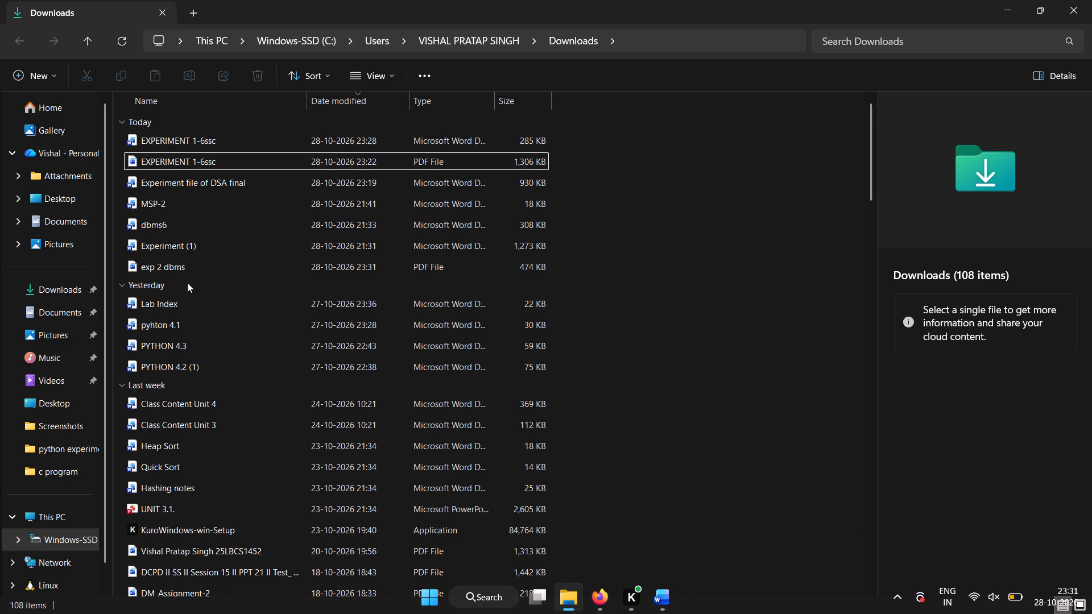
{"action": "left_click", "coordinate": [117, 45]}
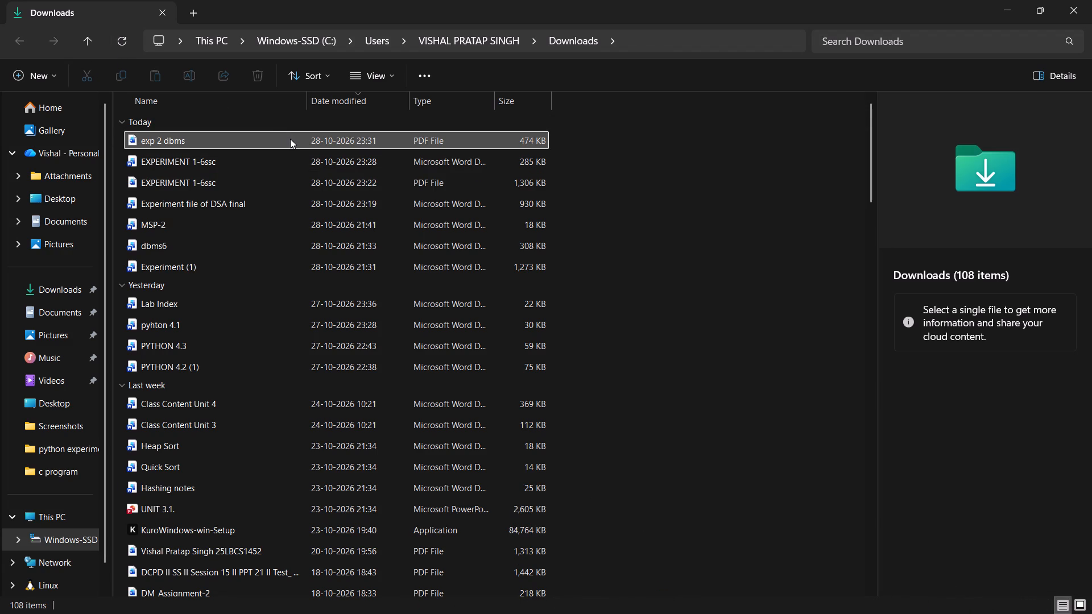
{"action": "double_click", "coordinate": [290, 139]}
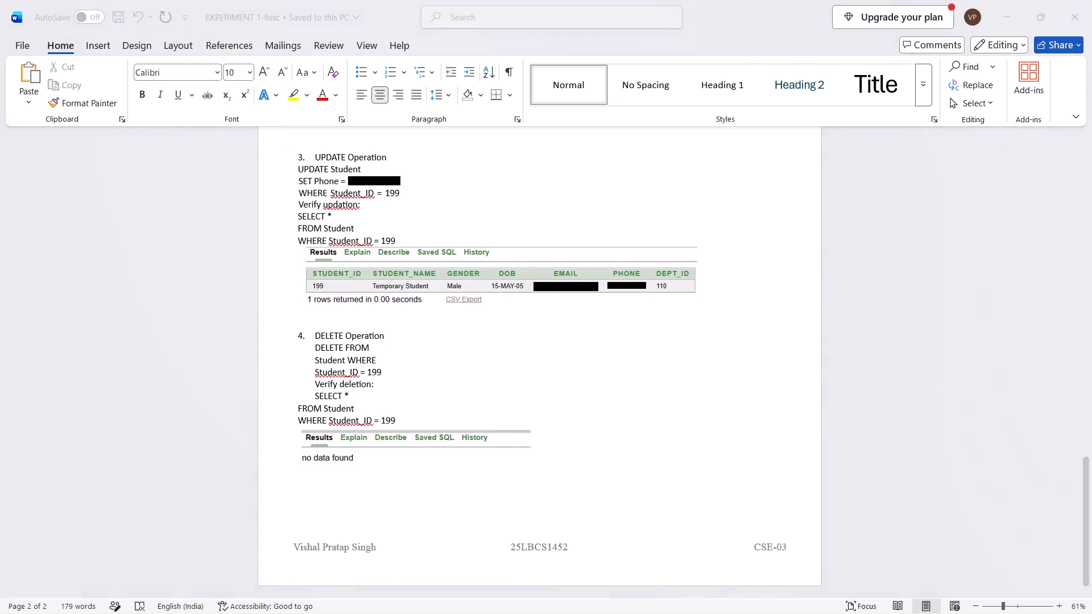
Review the opened exp 2 dbms file from the Experiment- 2 heading to the last page, checking the layout and student details lines.
{"action": "scroll", "coordinate": [355, 281], "scroll_direction": "up", "scroll_amount": 11}
{"action": "scroll", "coordinate": [355, 281], "scroll_direction": "down", "scroll_amount": 6}
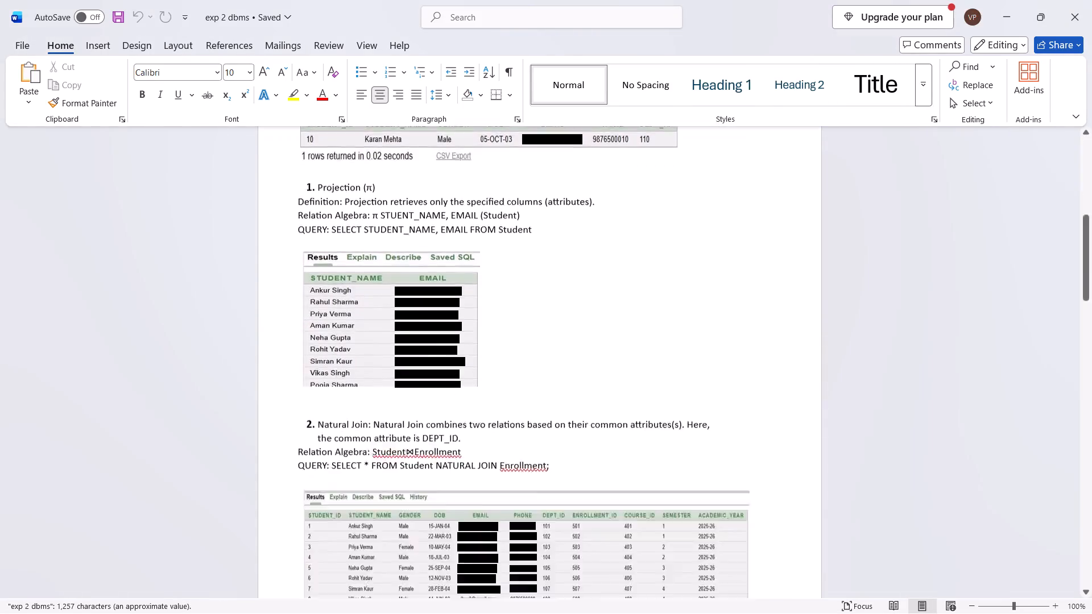
{"action": "scroll", "coordinate": [355, 281], "scroll_direction": "down", "scroll_amount": 5}
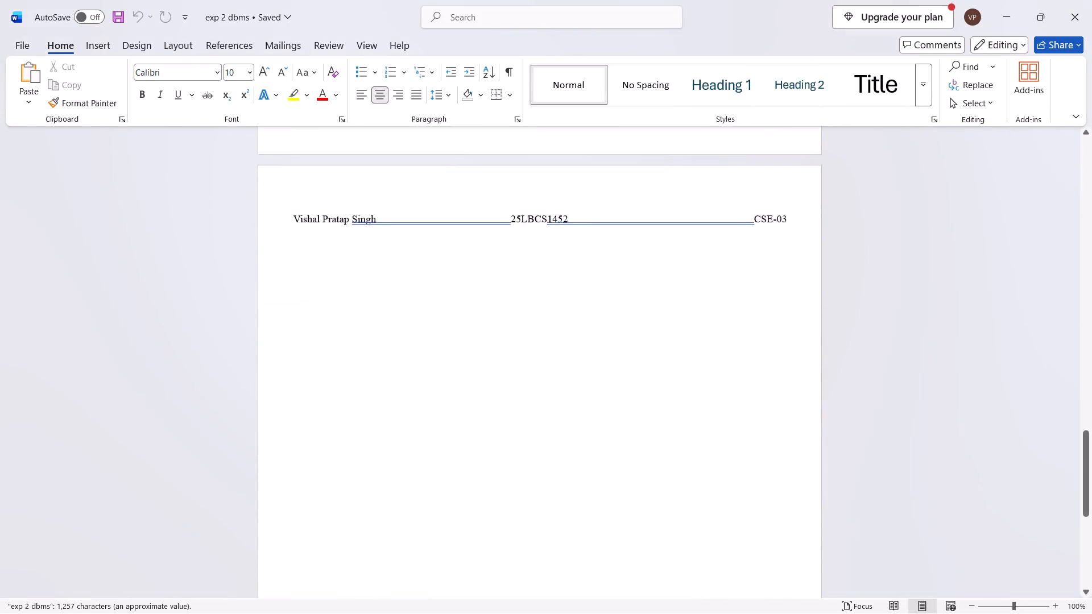
{"action": "scroll", "coordinate": [355, 281], "scroll_direction": "down", "scroll_amount": 5}
{"action": "scroll", "coordinate": [355, 281], "scroll_direction": "up", "scroll_amount": 6}
{"action": "scroll", "coordinate": [355, 281], "scroll_direction": "down", "scroll_amount": 5}
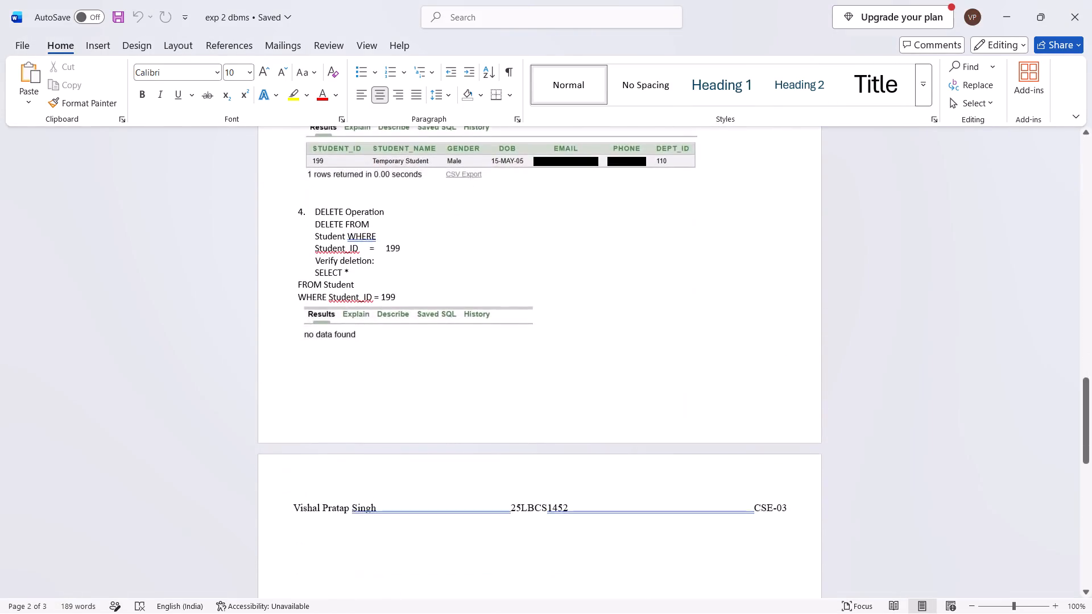
{"action": "scroll", "coordinate": [355, 281], "scroll_direction": "up", "scroll_amount": 13}
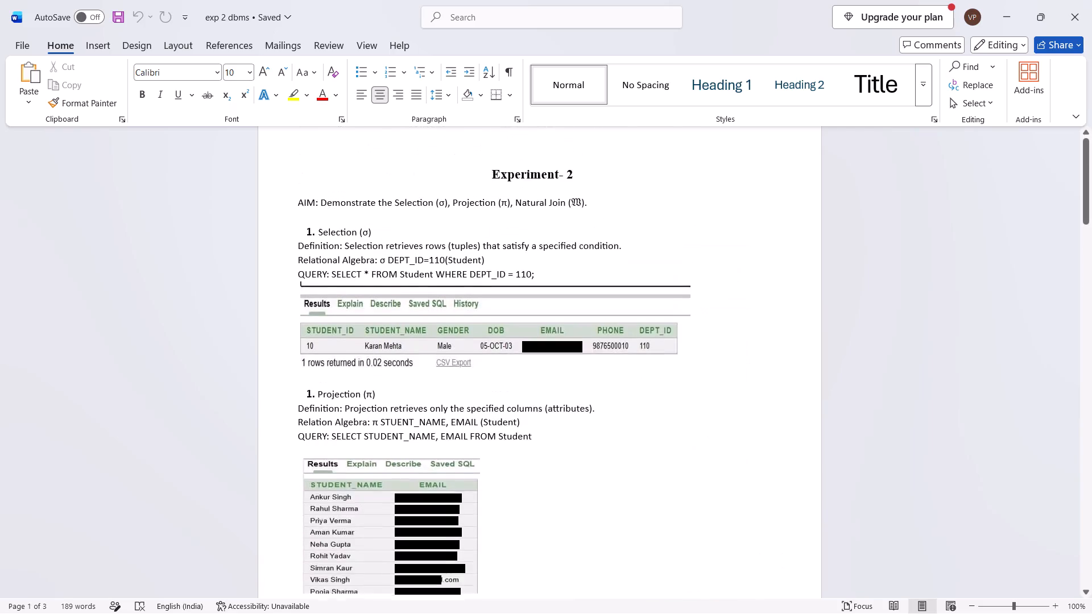
{"action": "scroll", "coordinate": [355, 281], "scroll_direction": "down", "scroll_amount": 6}
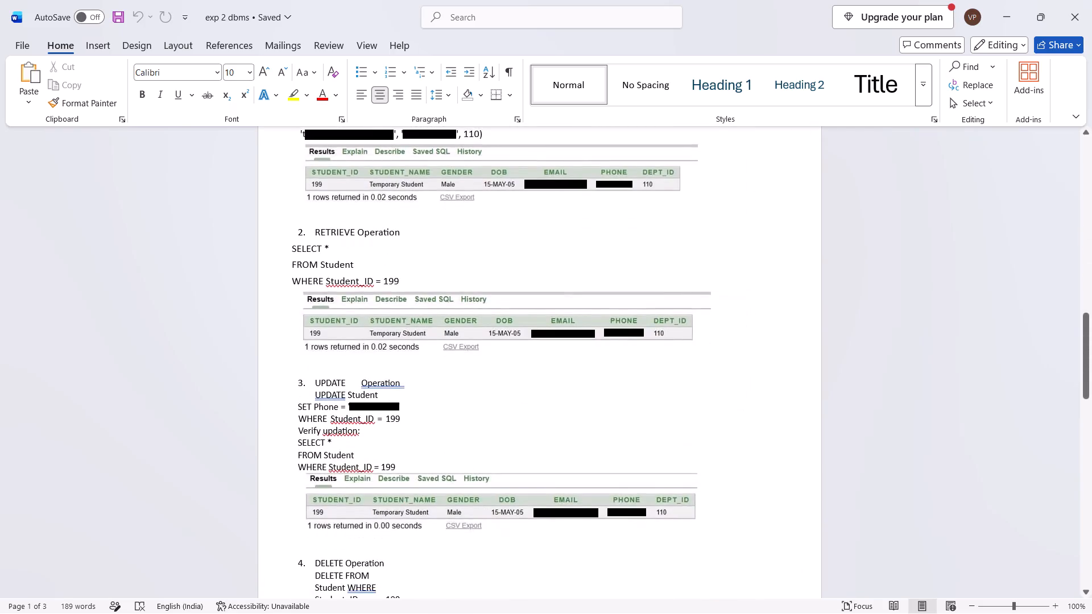
{"action": "scroll", "coordinate": [355, 281], "scroll_direction": "up", "scroll_amount": 5}
{"action": "scroll", "coordinate": [355, 281], "scroll_direction": "right", "scroll_amount": 1}
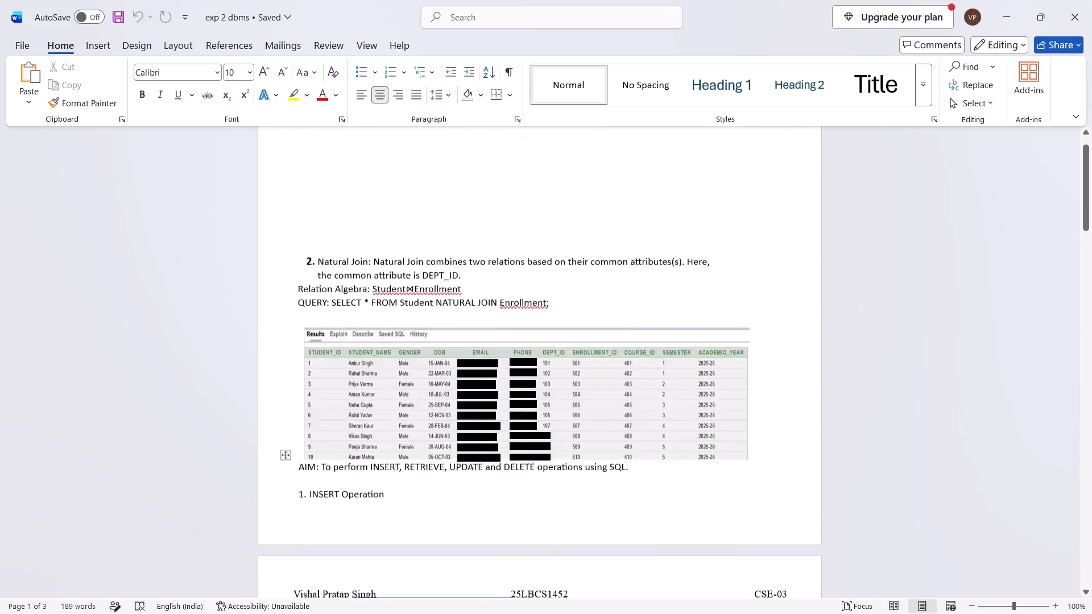
{"action": "scroll", "coordinate": [355, 281], "scroll_direction": "right", "scroll_amount": 2}
{"action": "scroll", "coordinate": [355, 281], "scroll_direction": "down", "scroll_amount": 1}
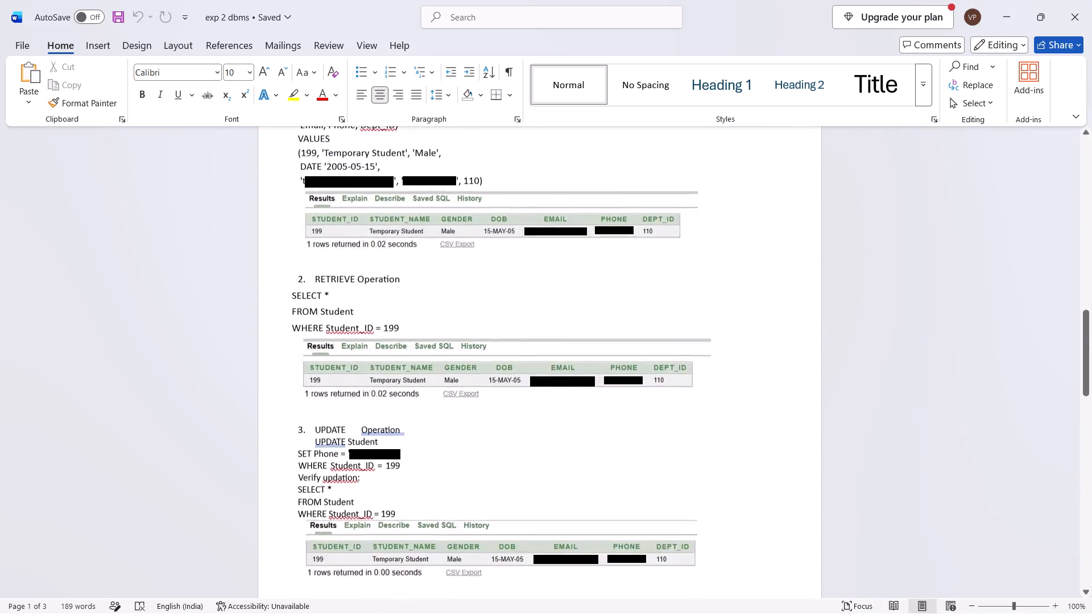
{"action": "scroll", "coordinate": [355, 281], "scroll_direction": "down", "scroll_amount": 1}
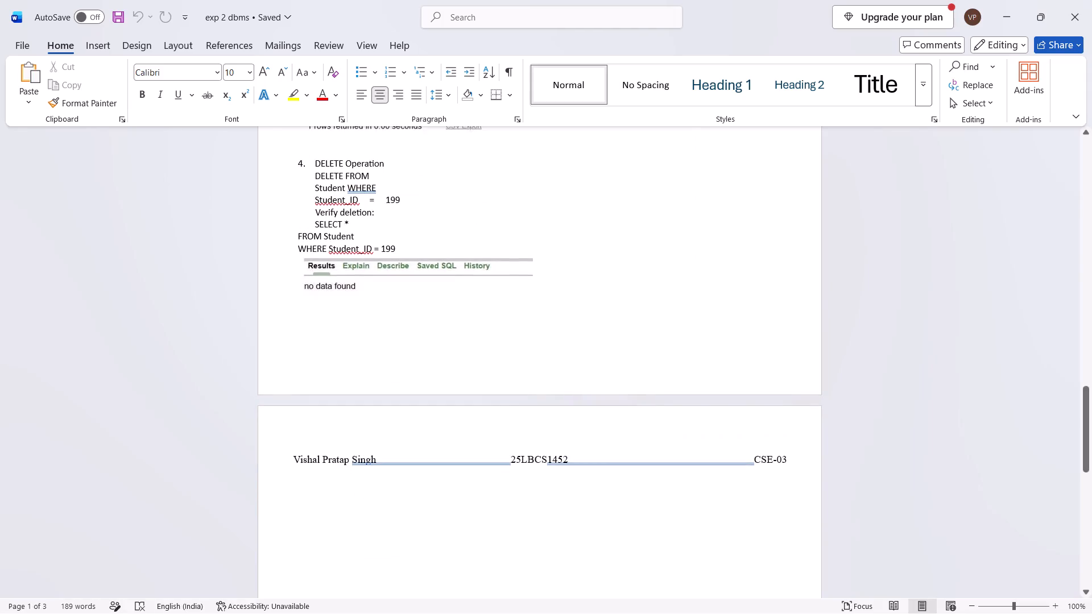
Delete the student details line with name, ID and class from the last page.
{"action": "left_click_drag", "start_coordinate": [789, 457], "coordinate": [354, 466]}
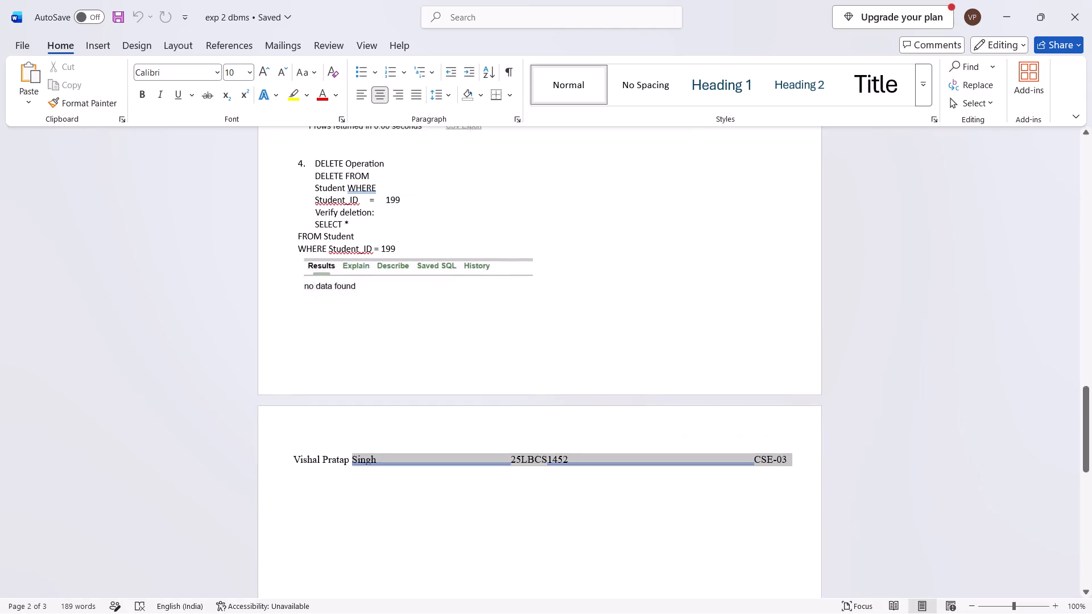
{"action": "left_click_drag", "start_coordinate": [354, 466], "coordinate": [305, 462]}
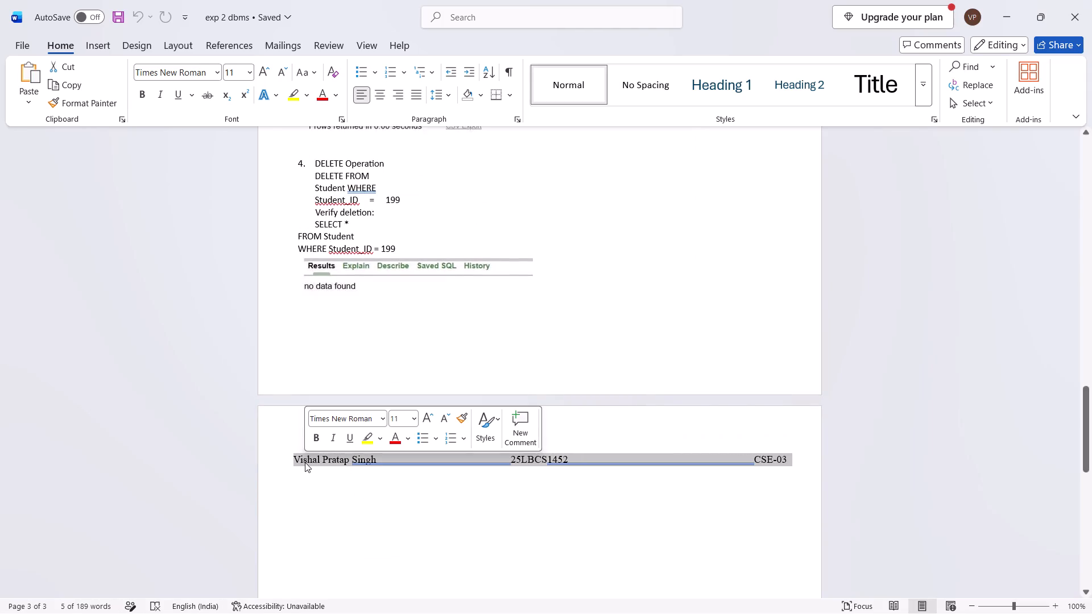
{"action": "key", "text": "BackSpace"}
Remove the empty third page by deleting the leftover blank content after the DELETE Operation section.
{"action": "scroll", "coordinate": [305, 462], "scroll_direction": "up", "scroll_amount": 16}
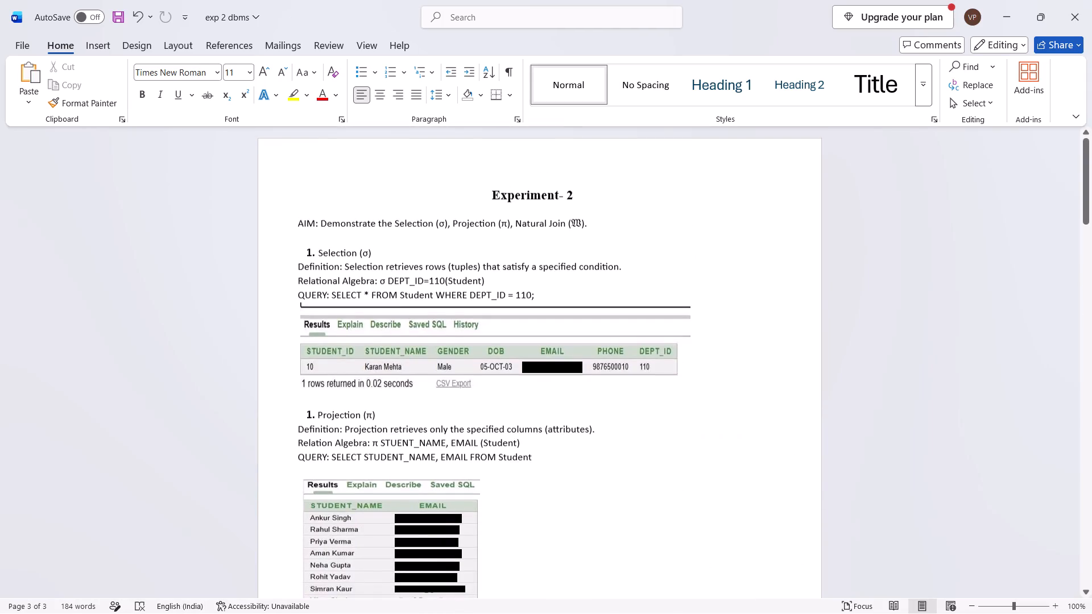
{"action": "scroll", "coordinate": [453, 613], "scroll_direction": "down", "scroll_amount": 10}
{"action": "scroll", "coordinate": [631, 512], "scroll_direction": "down", "scroll_amount": 6}
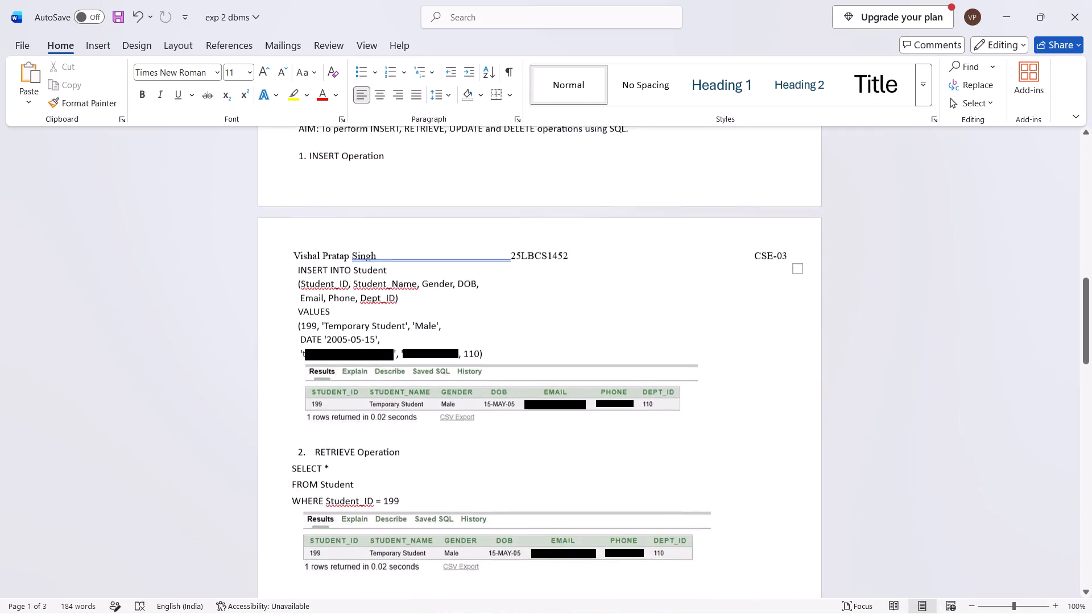
{"action": "scroll", "coordinate": [648, 358], "scroll_direction": "down", "scroll_amount": 3}
{"action": "left_click", "coordinate": [588, 458]}
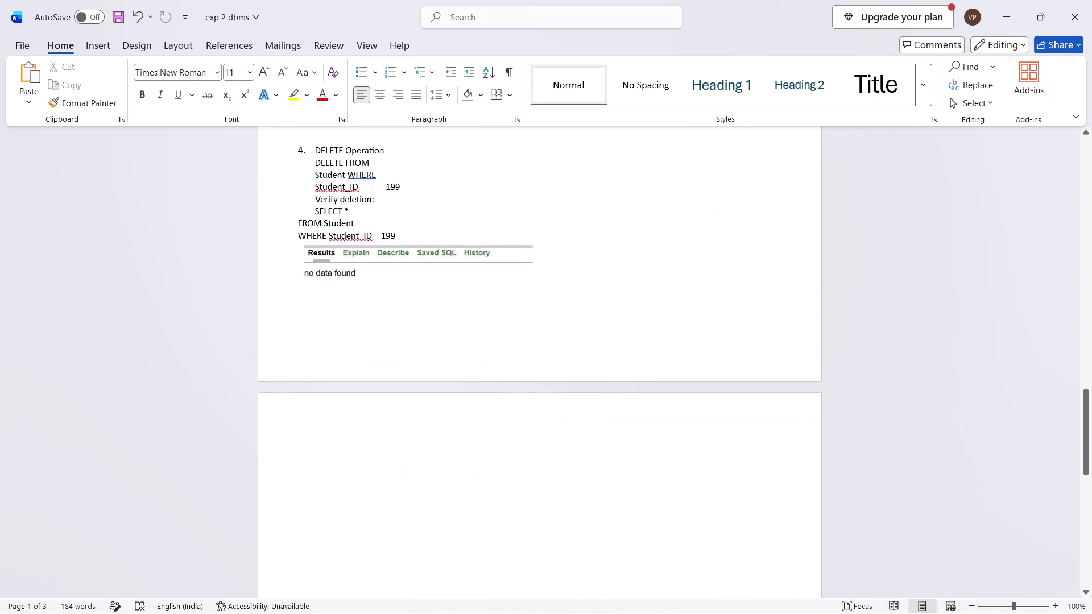
{"action": "key", "text": "Delete"}
{"action": "key", "text": "Delete"}
{"action": "key", "text": "BackSpace"}
{"action": "key", "text": "BackSpace"}
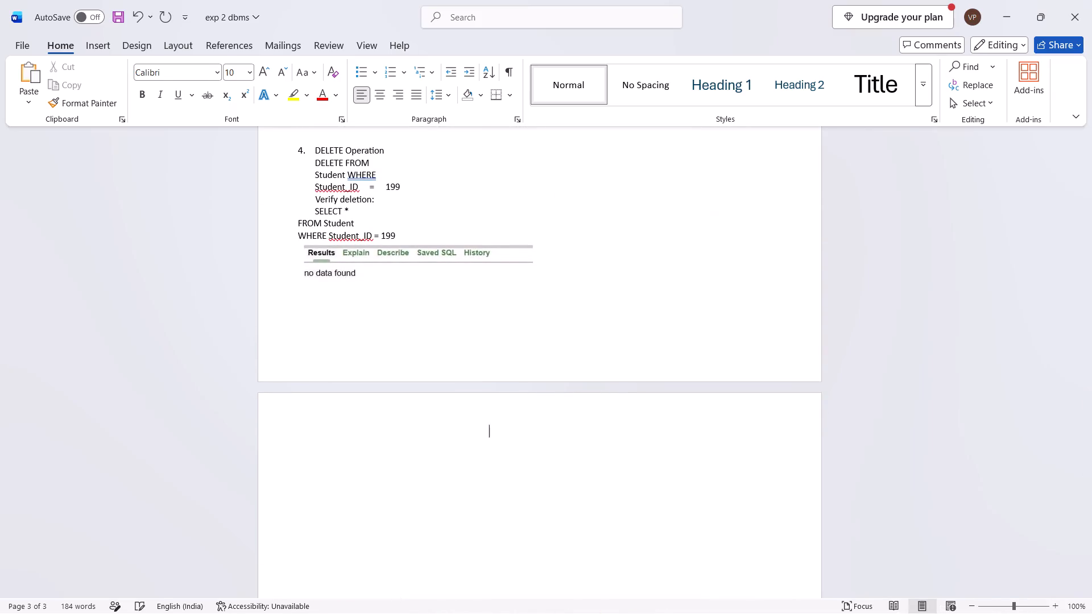
{"action": "key", "text": "BackSpace"}
{"action": "key", "text": "BackSpace"}
{"action": "key", "text": "BackSpace"}
{"action": "key", "text": "BackSpace"}
{"action": "key", "text": "Delete"}
Delete the student details line at the top of page 2, above the INSERT INTO Student query.
{"action": "scroll", "coordinate": [588, 458], "scroll_direction": "up", "scroll_amount": 13}
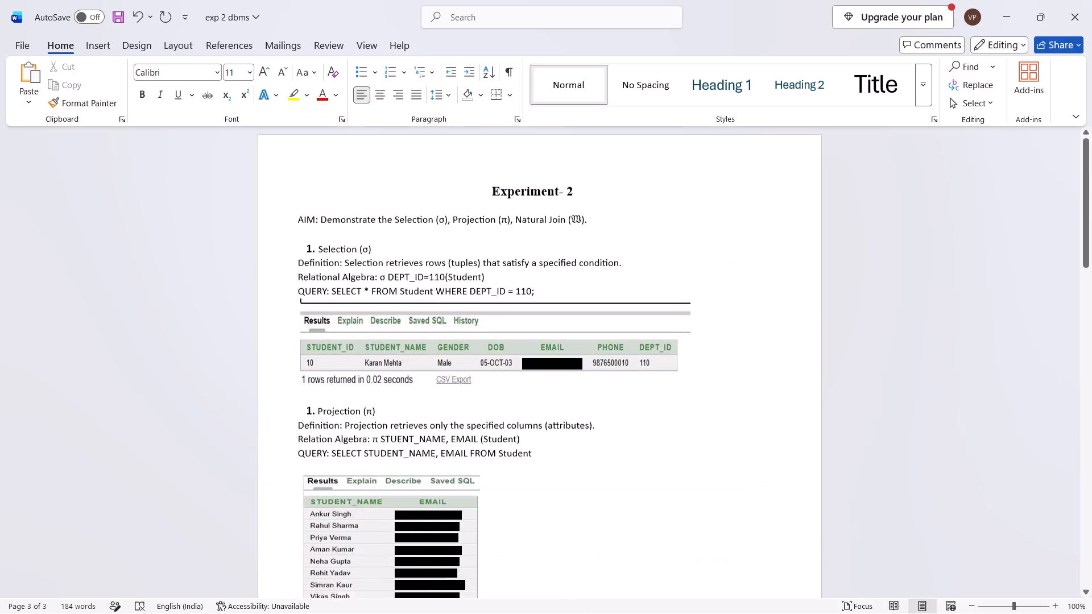
{"action": "scroll", "coordinate": [587, 515], "scroll_direction": "down", "scroll_amount": 3}
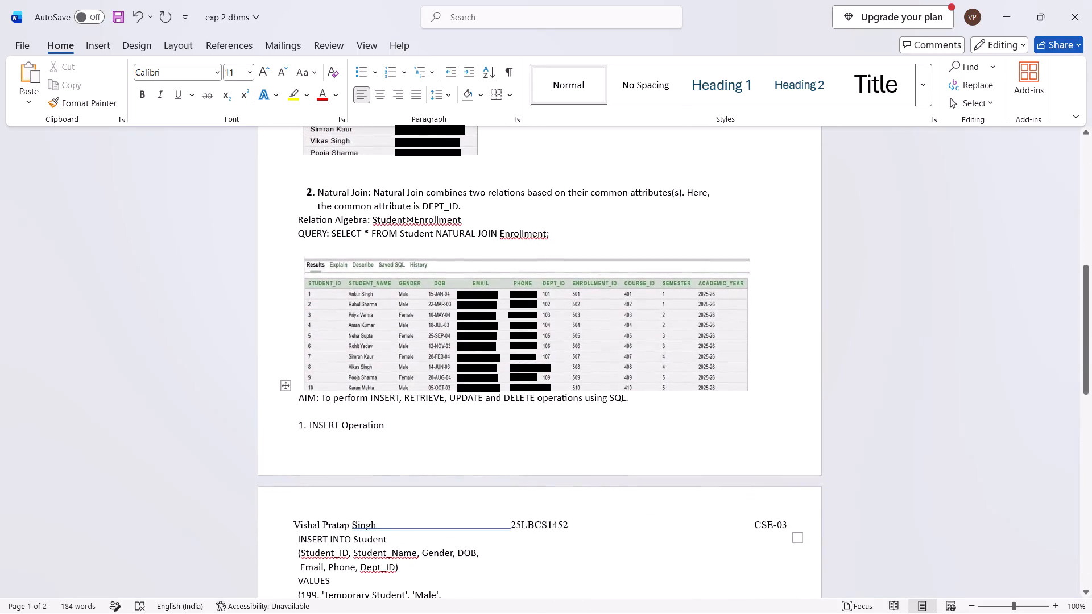
{"action": "scroll", "coordinate": [730, 533], "scroll_direction": "down", "scroll_amount": 1}
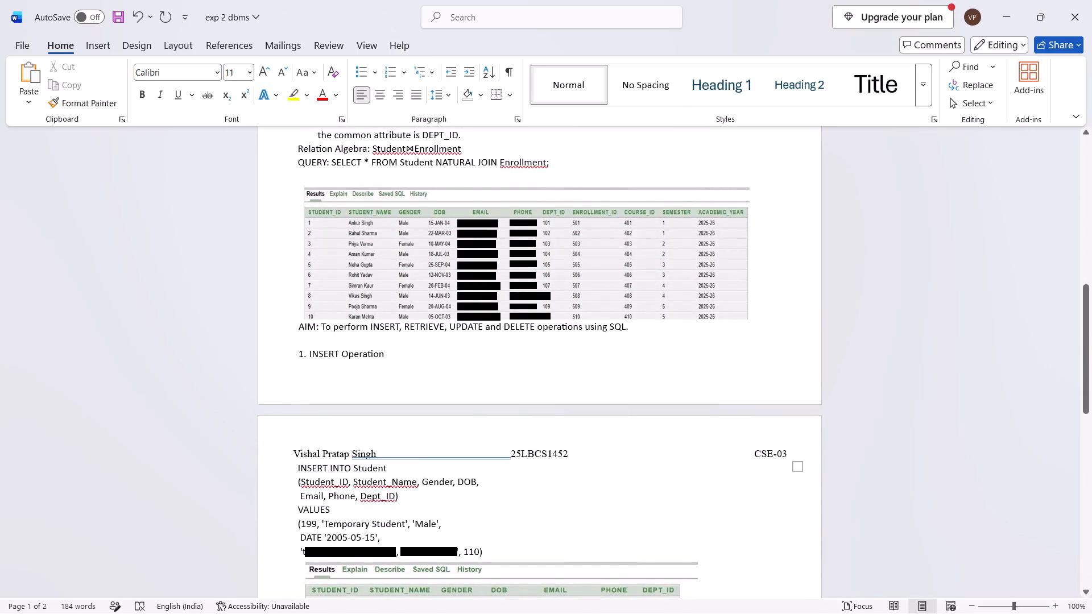
{"action": "left_click_drag", "start_coordinate": [793, 452], "coordinate": [432, 449]}
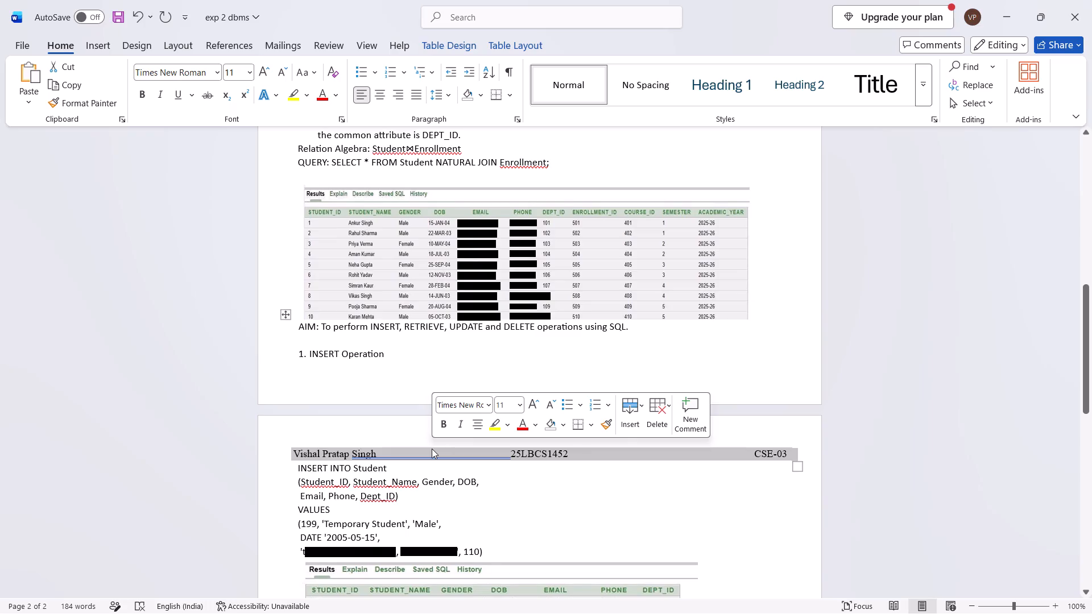
{"action": "key", "text": "BackSpace"}
Insert a Blank (Three Columns) footer into the document.
{"action": "scroll", "coordinate": [463, 362], "scroll_direction": "up", "scroll_amount": 5}
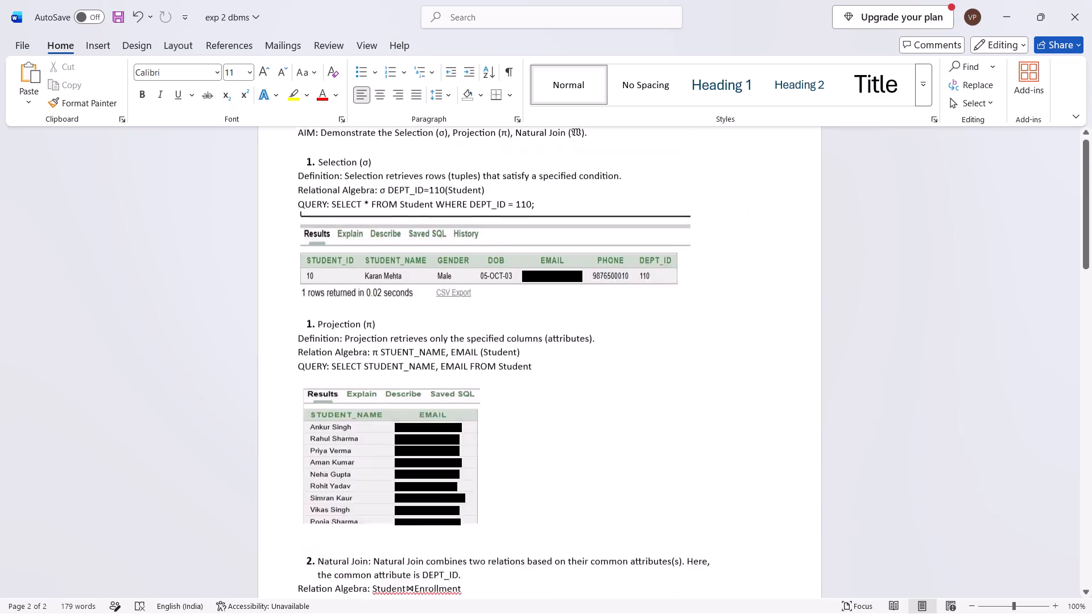
{"action": "left_click", "coordinate": [681, 173]}
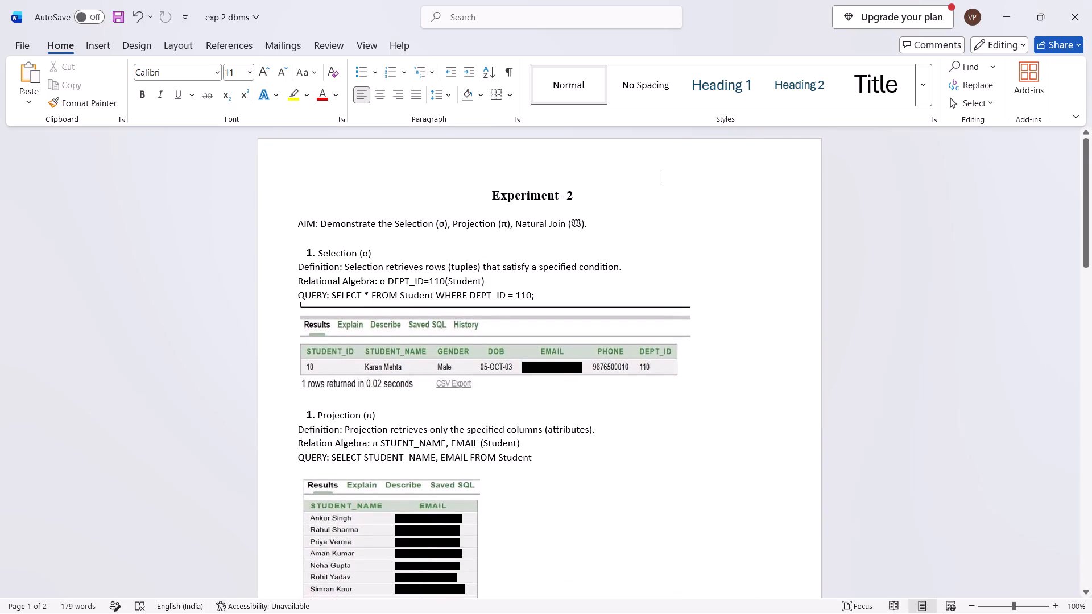
{"action": "left_click", "coordinate": [255, 44]}
{"action": "left_click", "coordinate": [185, 44]}
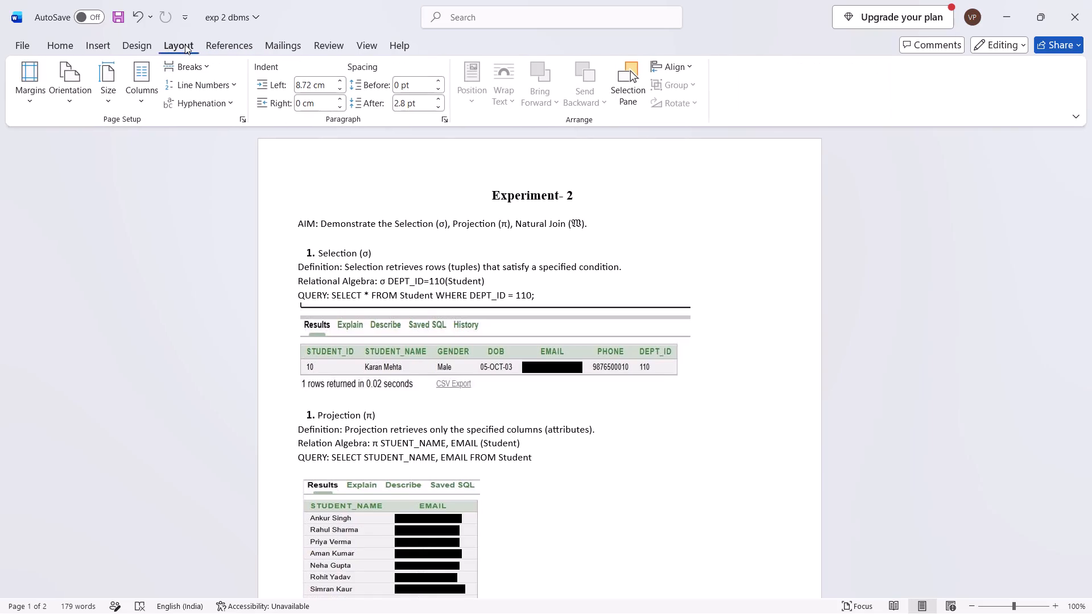
{"action": "left_click", "coordinate": [85, 50]}
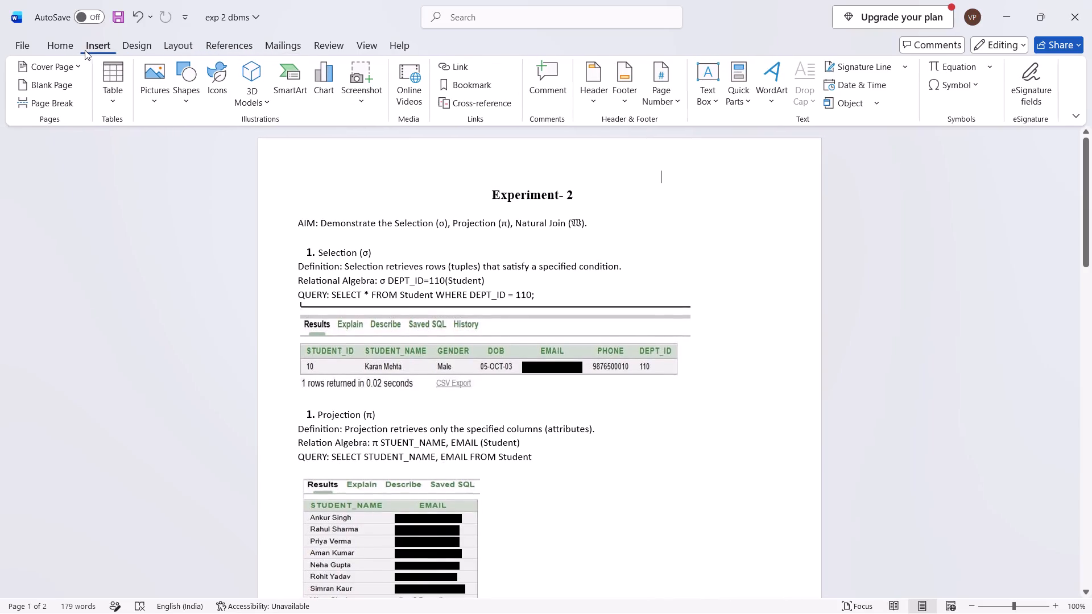
{"action": "left_click", "coordinate": [623, 92]}
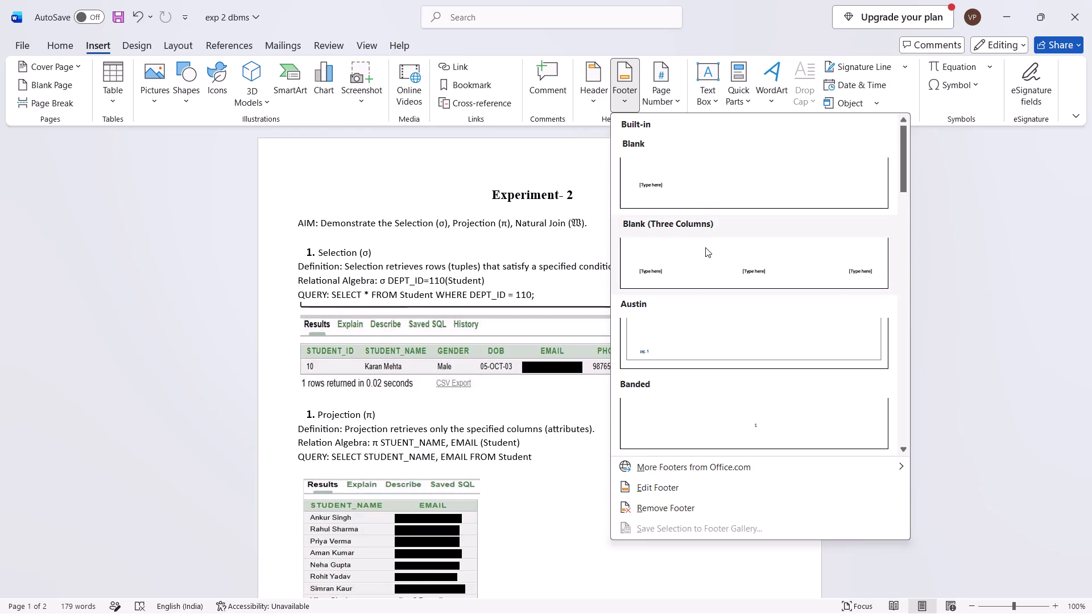
{"action": "left_click", "coordinate": [705, 247]}
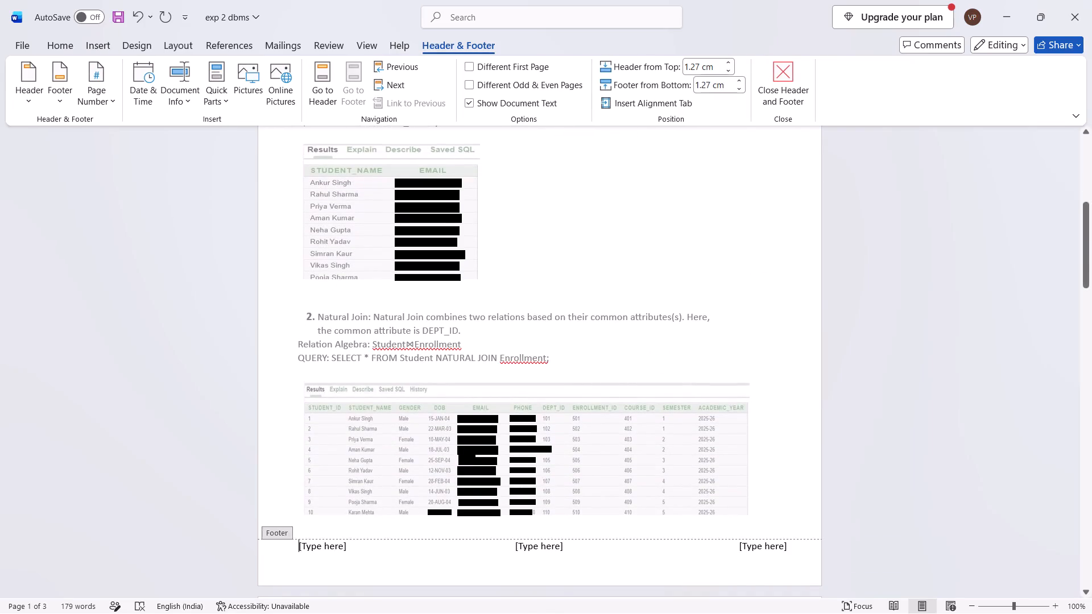
Replace the first footer placeholder with the student's full name and the middle one with the student ID number.
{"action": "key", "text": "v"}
{"action": "key", "text": "Right"}
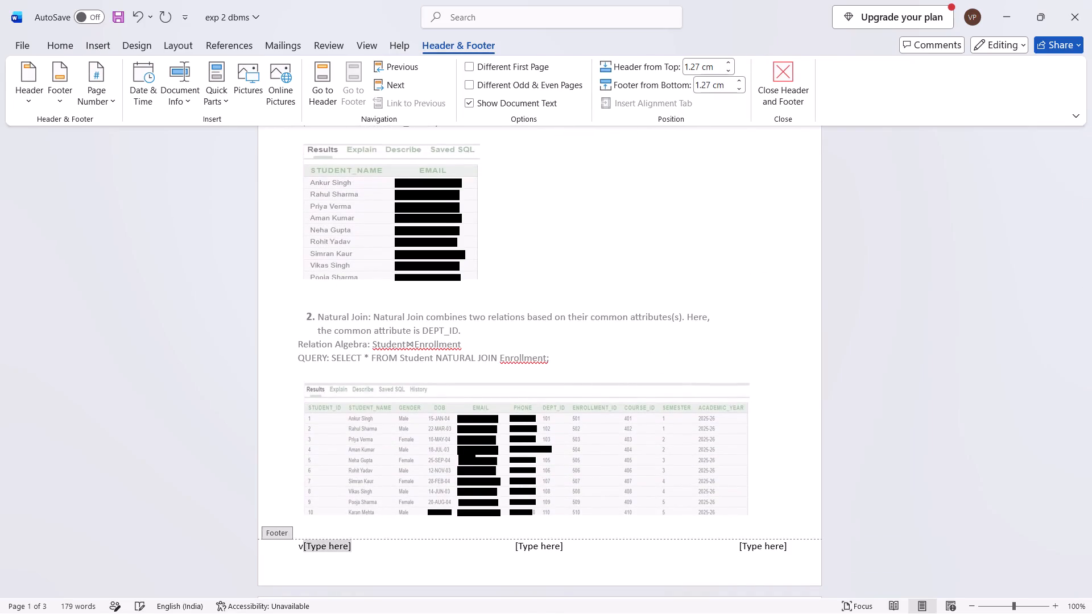
{"action": "key", "text": "BackSpace"}
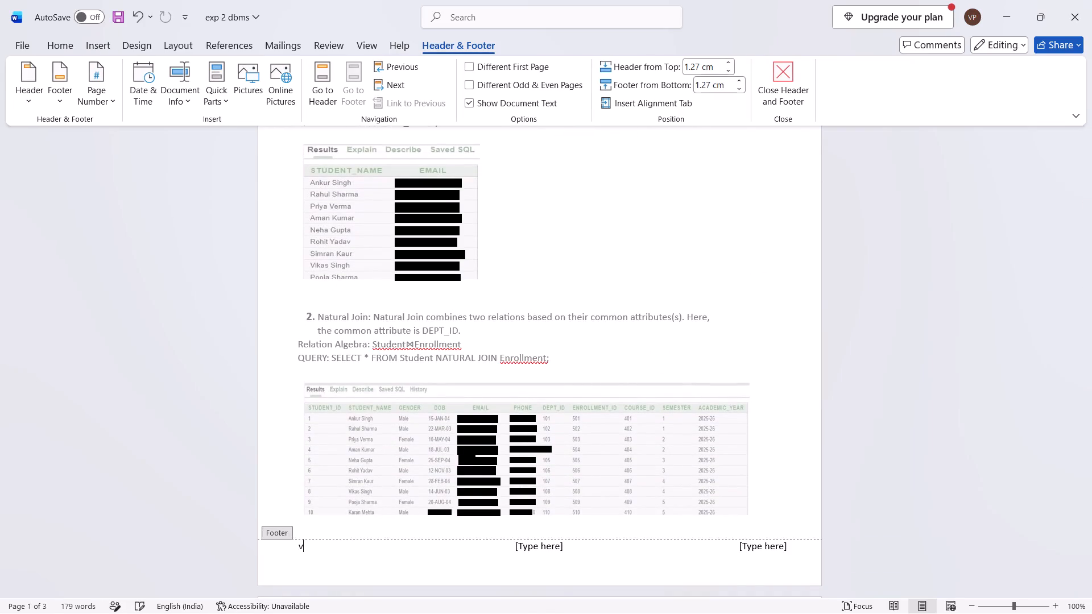
{"action": "key", "text": "BackSpace"}
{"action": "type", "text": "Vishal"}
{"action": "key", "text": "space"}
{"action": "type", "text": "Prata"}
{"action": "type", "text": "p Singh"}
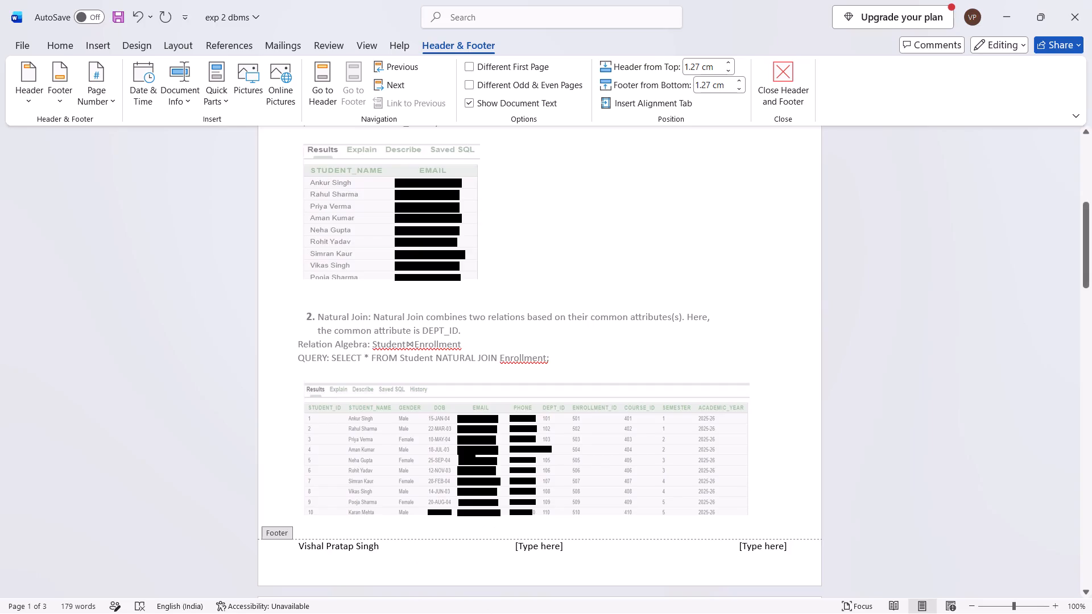
{"action": "double_click", "coordinate": [521, 546]}
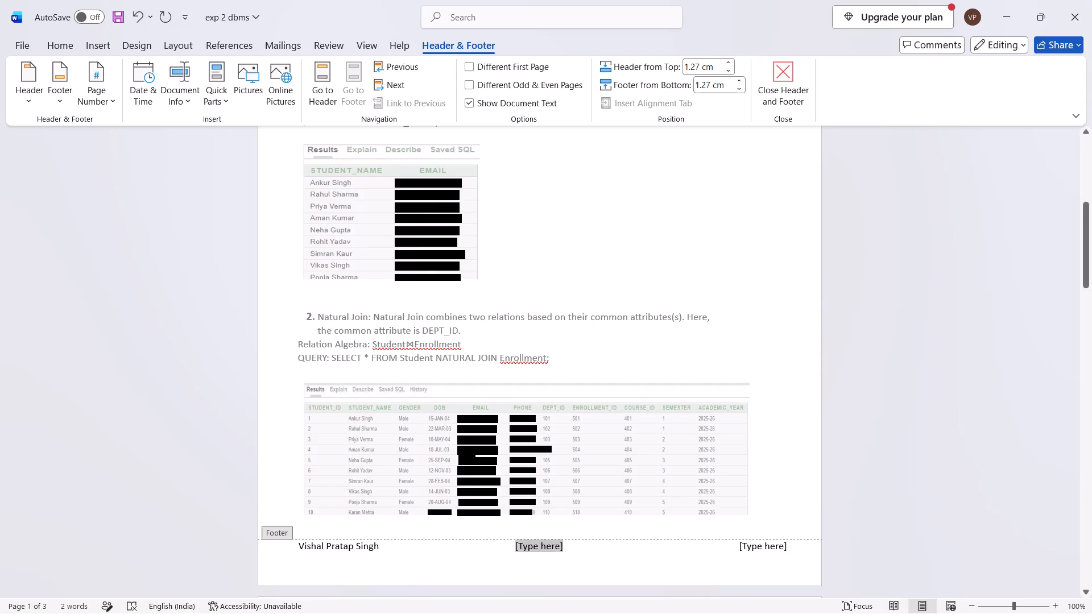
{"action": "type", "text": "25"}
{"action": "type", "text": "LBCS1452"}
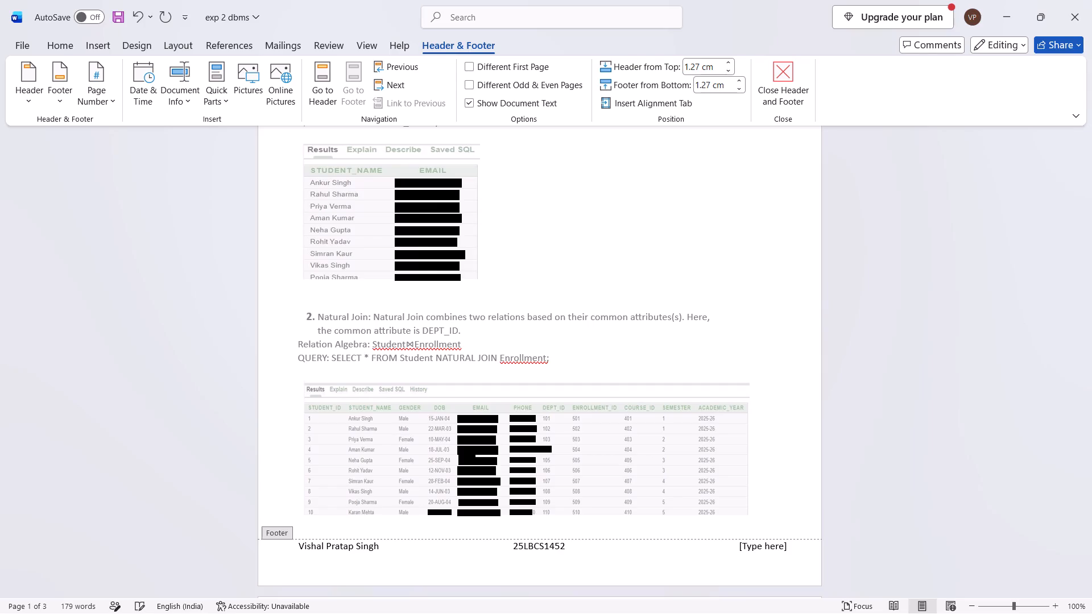
Replace the last footer placeholder with CSE-03 and return to the document body.
{"action": "double_click", "coordinate": [748, 548]}
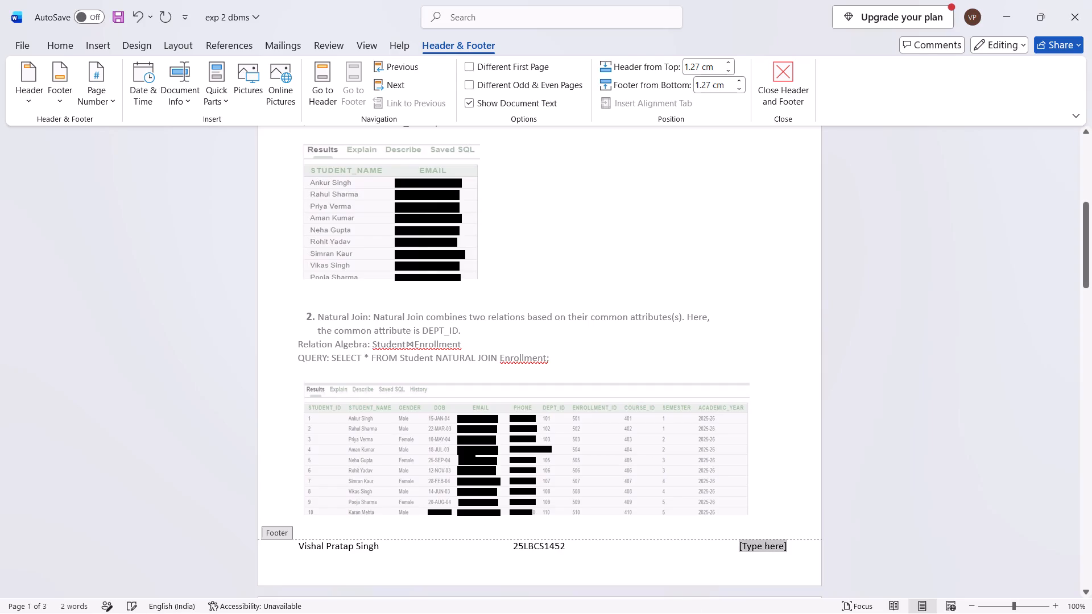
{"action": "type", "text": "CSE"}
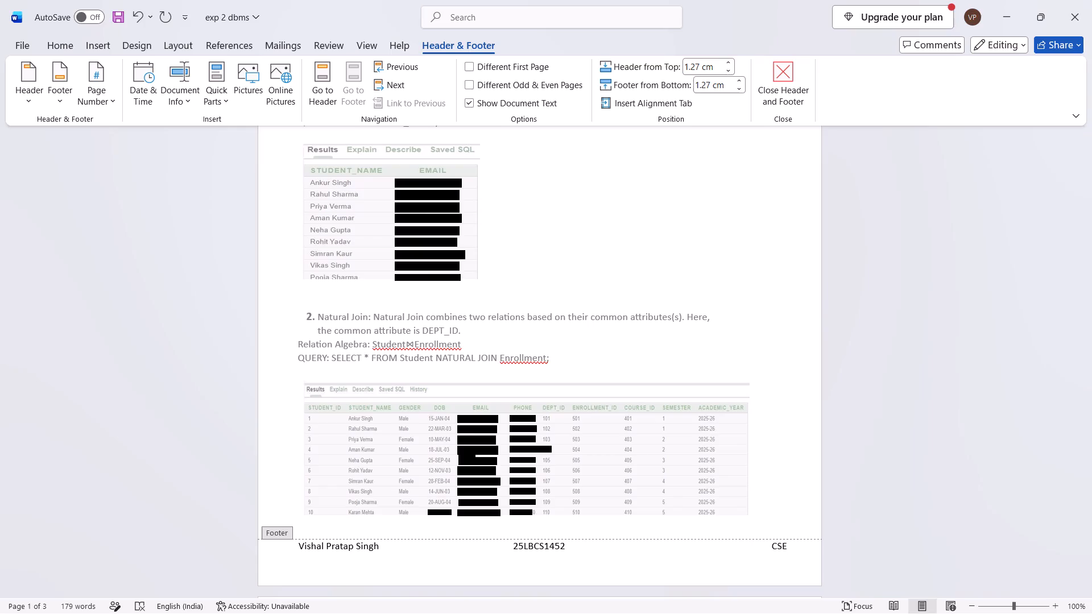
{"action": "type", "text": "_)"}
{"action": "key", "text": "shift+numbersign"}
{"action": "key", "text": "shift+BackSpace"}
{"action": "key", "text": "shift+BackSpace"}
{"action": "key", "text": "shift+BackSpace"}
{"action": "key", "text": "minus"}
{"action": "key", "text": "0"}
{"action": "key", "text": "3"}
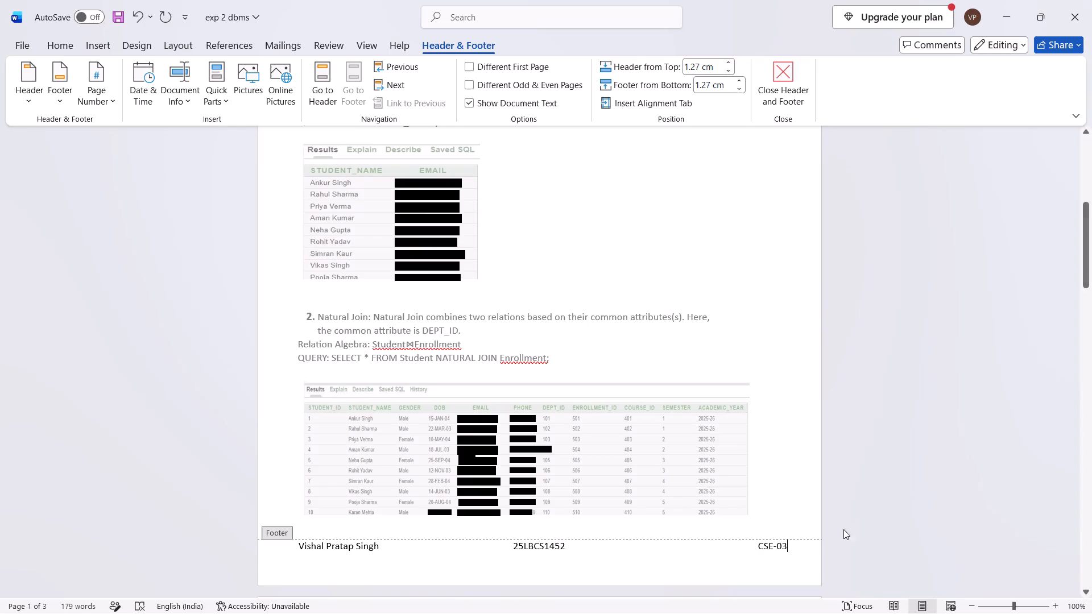
{"action": "left_click", "coordinate": [901, 520]}
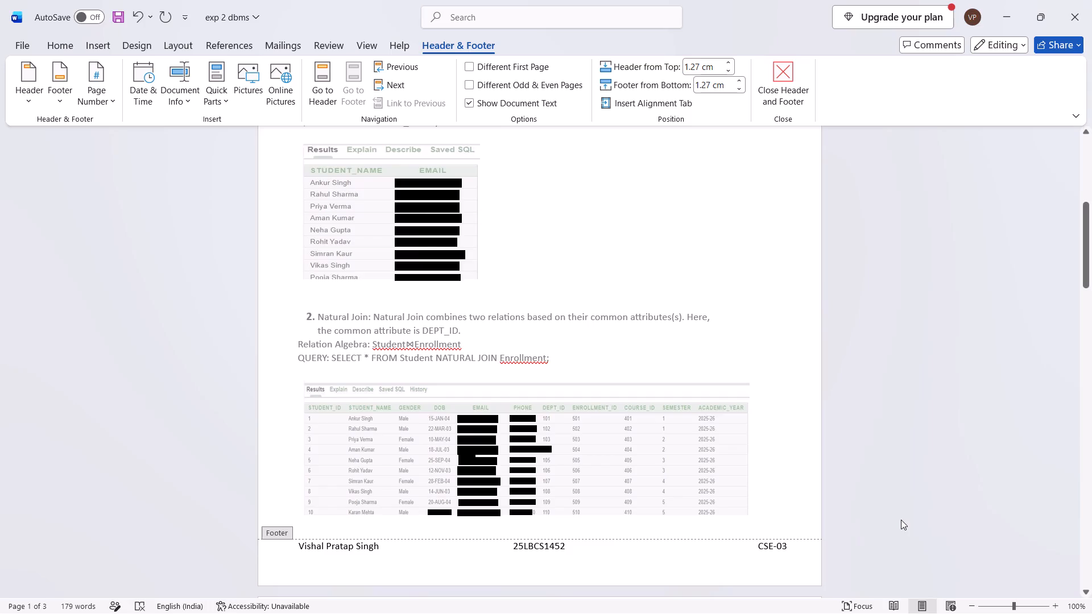
{"action": "double_click", "coordinate": [901, 520]}
Check the new footer and page layout from the Natural Join section through to the last page.
{"action": "scroll", "coordinate": [910, 503], "scroll_direction": "down", "scroll_amount": 2}
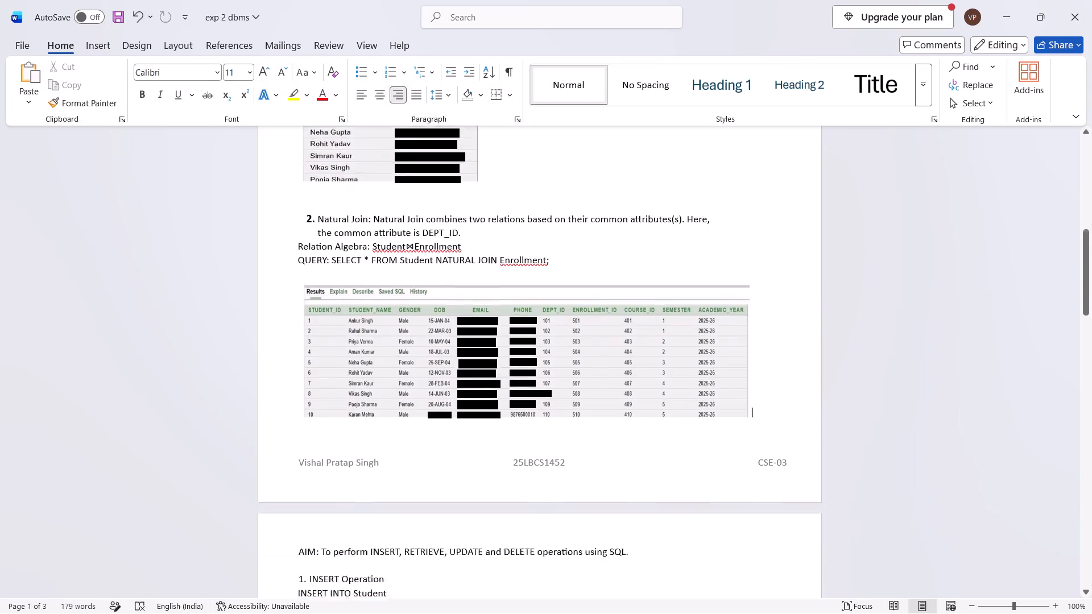
{"action": "scroll", "coordinate": [910, 503], "scroll_direction": "down", "scroll_amount": 6}
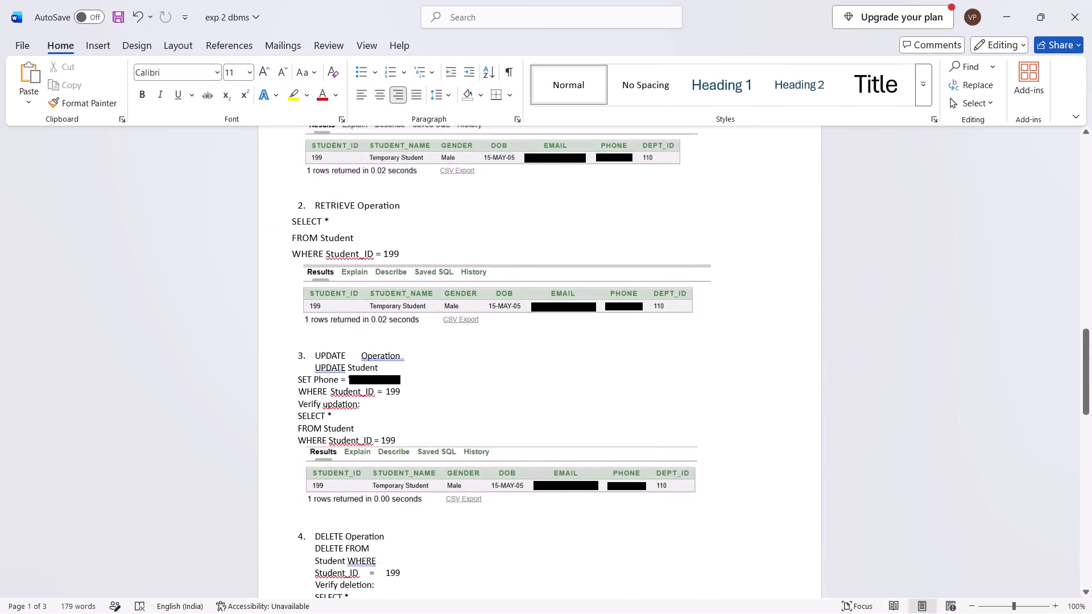
{"action": "scroll", "coordinate": [910, 503], "scroll_direction": "down", "scroll_amount": 8}
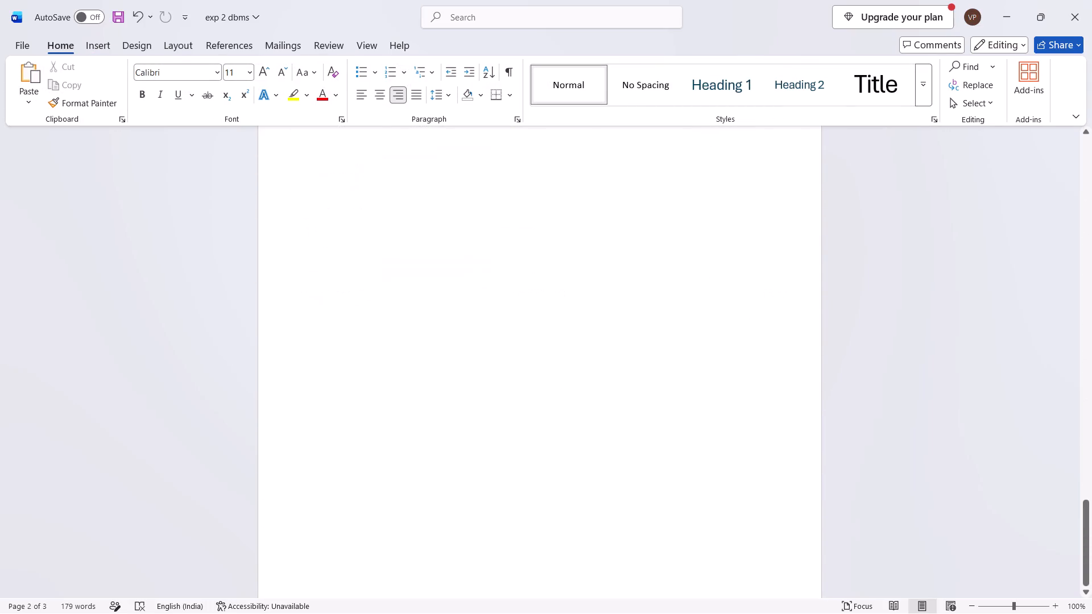
{"action": "scroll", "coordinate": [910, 503], "scroll_direction": "down", "scroll_amount": 1}
{"action": "left_click", "coordinate": [733, 463]}
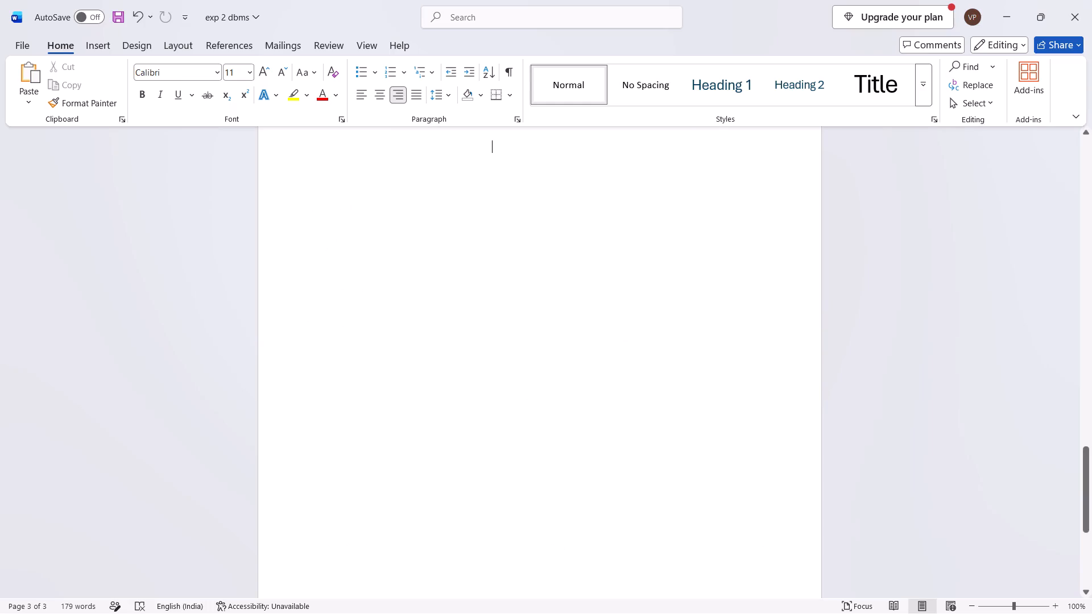
{"action": "scroll", "coordinate": [733, 463], "scroll_direction": "up", "scroll_amount": 3}
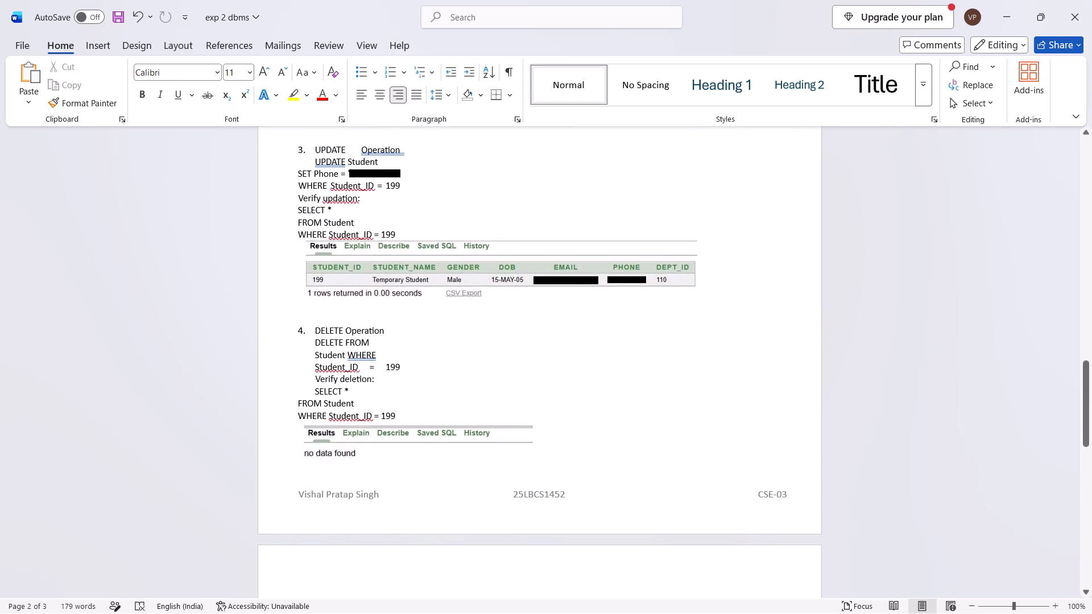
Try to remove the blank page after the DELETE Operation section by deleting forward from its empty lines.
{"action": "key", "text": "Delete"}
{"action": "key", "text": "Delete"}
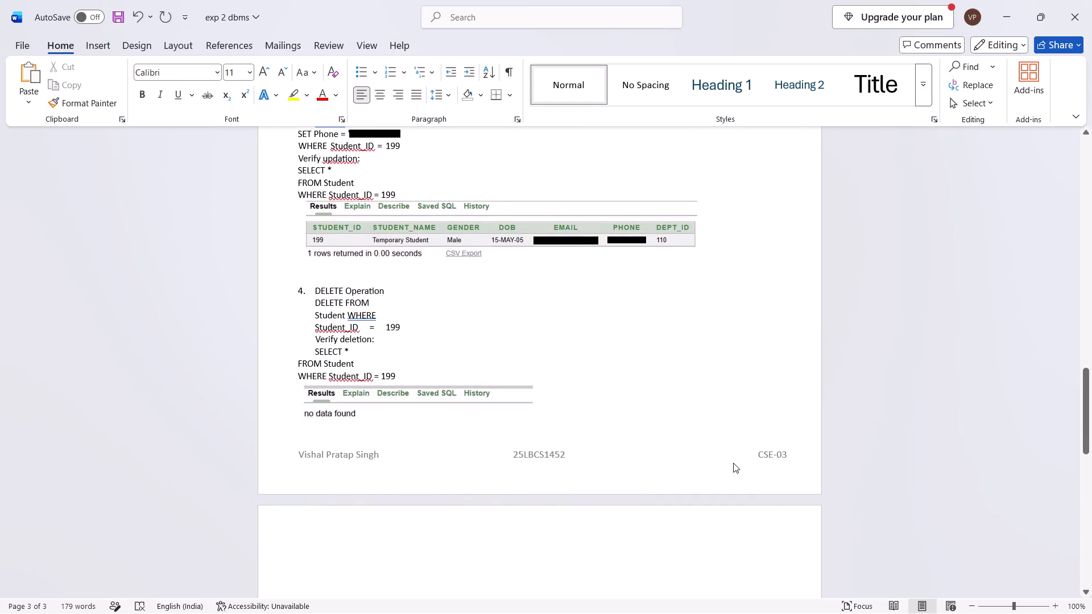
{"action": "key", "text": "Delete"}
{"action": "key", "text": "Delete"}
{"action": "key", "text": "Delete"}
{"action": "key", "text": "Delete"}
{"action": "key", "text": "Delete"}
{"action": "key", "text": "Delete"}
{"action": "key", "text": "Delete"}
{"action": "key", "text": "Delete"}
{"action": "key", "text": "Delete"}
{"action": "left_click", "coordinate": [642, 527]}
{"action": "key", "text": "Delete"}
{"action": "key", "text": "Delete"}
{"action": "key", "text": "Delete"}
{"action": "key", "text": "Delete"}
Remove the blank third page by deleting the empty content backward to the end of the DELETE Operation section.
{"action": "scroll", "coordinate": [623, 518], "scroll_direction": "up", "scroll_amount": 8}
{"action": "scroll", "coordinate": [623, 518], "scroll_direction": "down", "scroll_amount": 1}
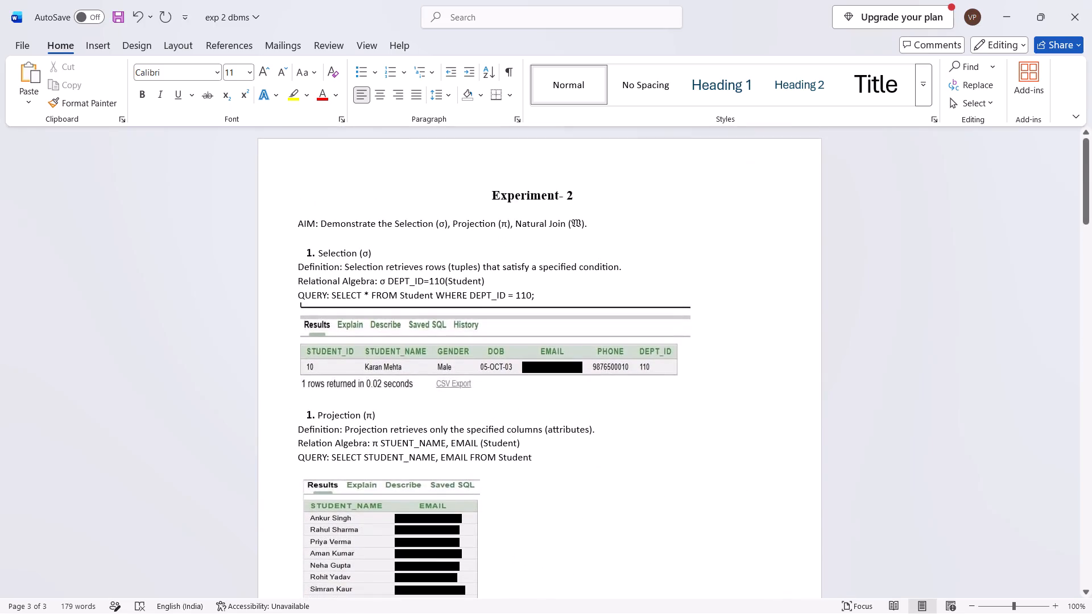
{"action": "scroll", "coordinate": [623, 518], "scroll_direction": "down", "scroll_amount": 4}
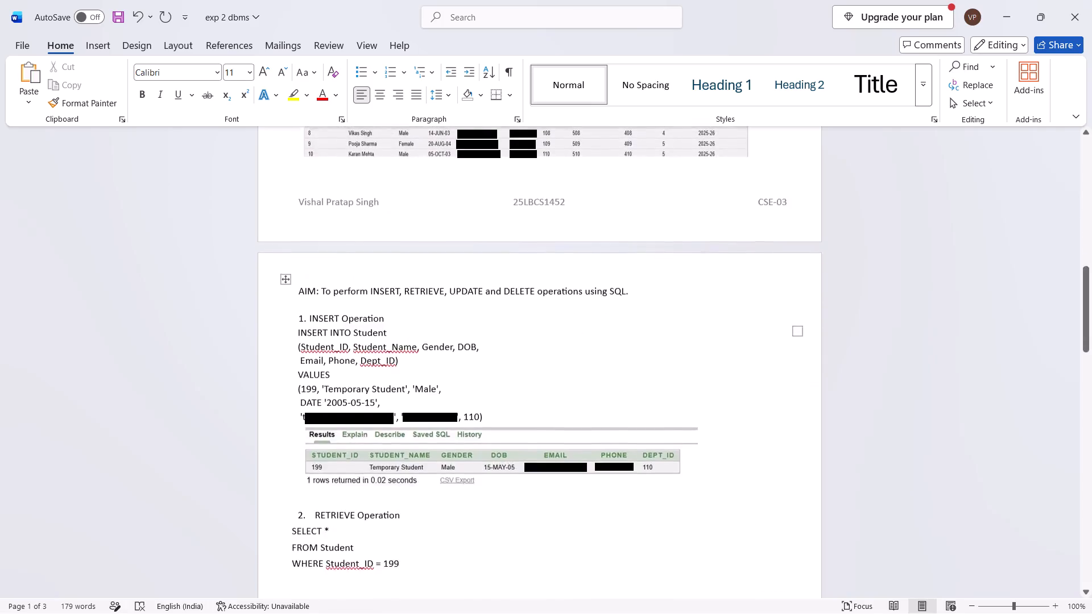
{"action": "scroll", "coordinate": [623, 518], "scroll_direction": "down", "scroll_amount": 6}
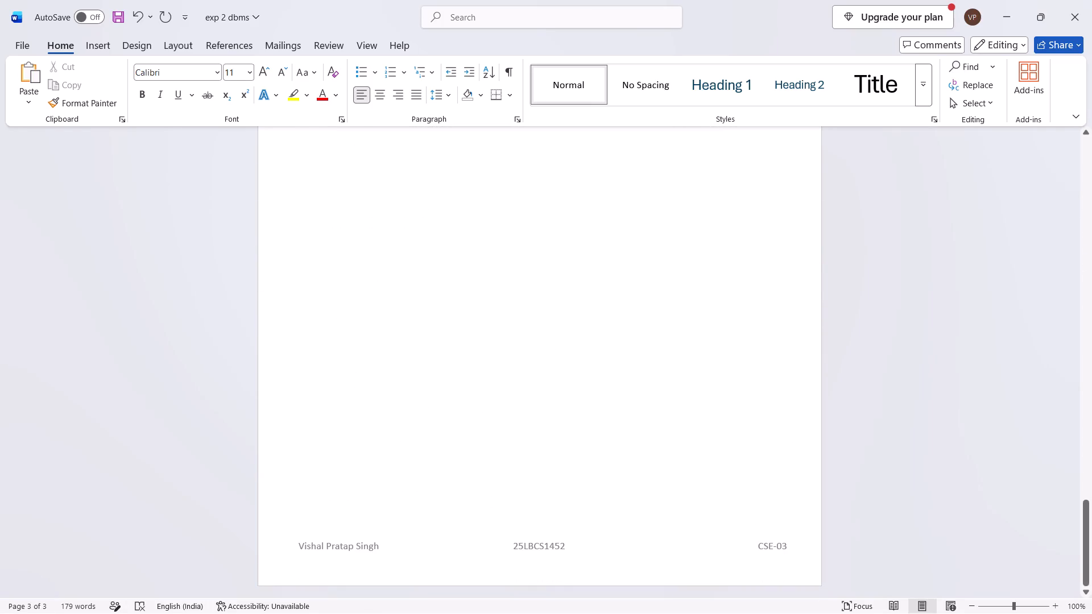
{"action": "left_click", "coordinate": [539, 403]}
{"action": "left_click", "coordinate": [539, 403]}
{"action": "scroll", "coordinate": [539, 403], "scroll_direction": "up", "scroll_amount": 1}
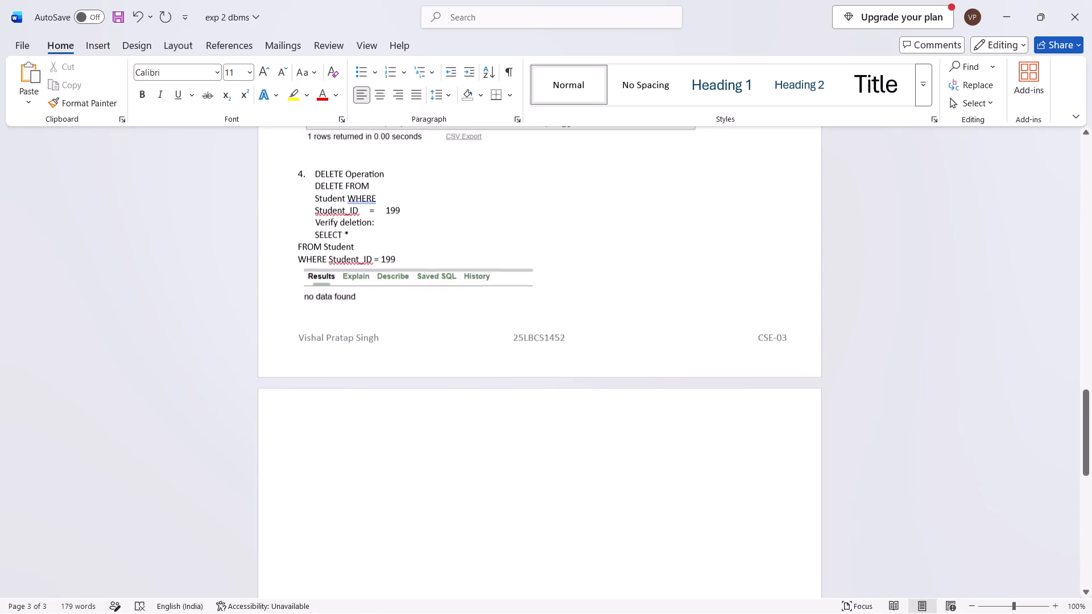
{"action": "scroll", "coordinate": [539, 403], "scroll_direction": "up", "scroll_amount": 1}
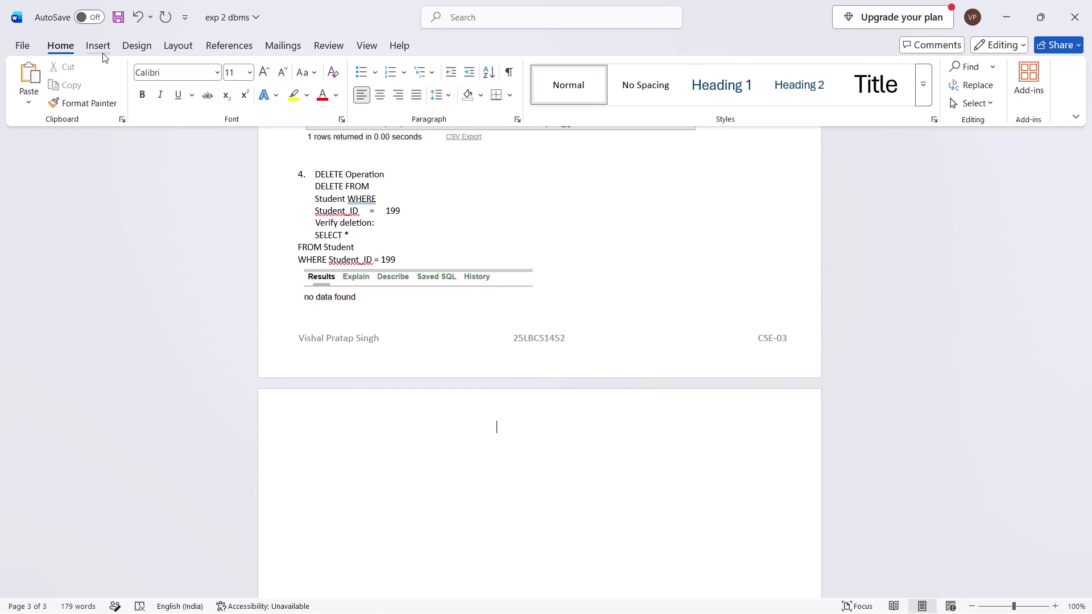
{"action": "left_click", "coordinate": [102, 53]}
{"action": "left_click", "coordinate": [538, 524]}
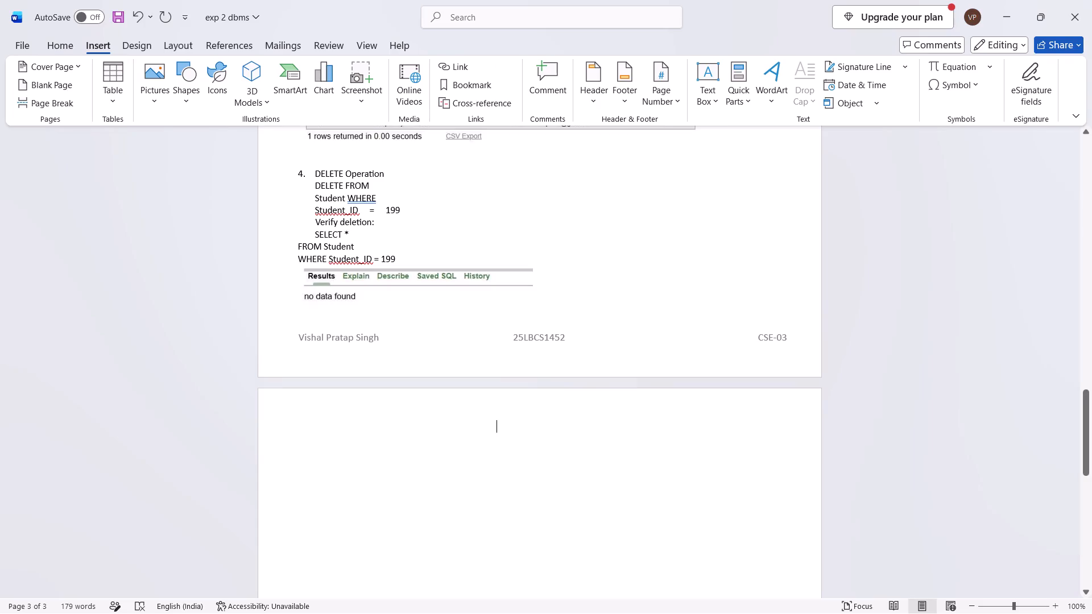
{"action": "key", "text": "BackSpace"}
{"action": "key", "text": "BackSpace"}
{"action": "key", "text": "BackSpace"}
{"action": "key", "text": "BackSpace"}
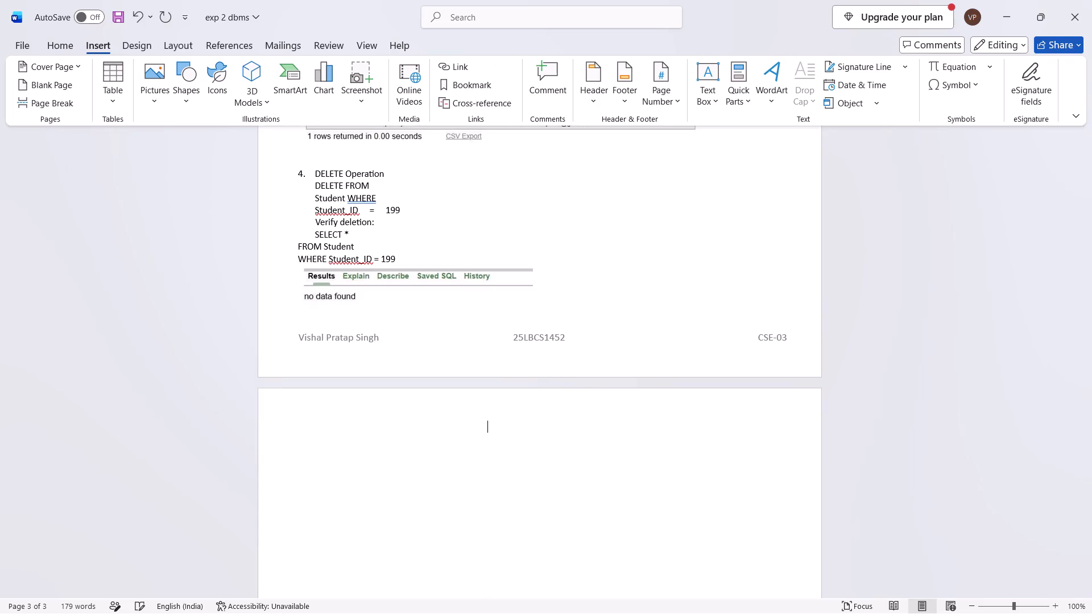
{"action": "key", "text": "BackSpace"}
{"action": "key", "text": "BackSpace"}
{"action": "key", "text": "Delete"}
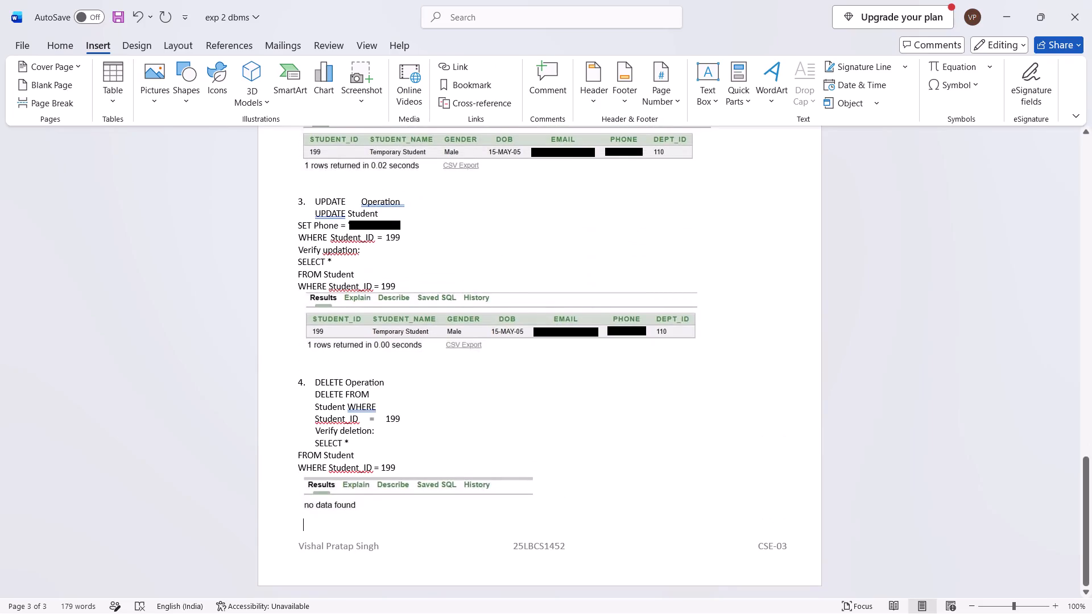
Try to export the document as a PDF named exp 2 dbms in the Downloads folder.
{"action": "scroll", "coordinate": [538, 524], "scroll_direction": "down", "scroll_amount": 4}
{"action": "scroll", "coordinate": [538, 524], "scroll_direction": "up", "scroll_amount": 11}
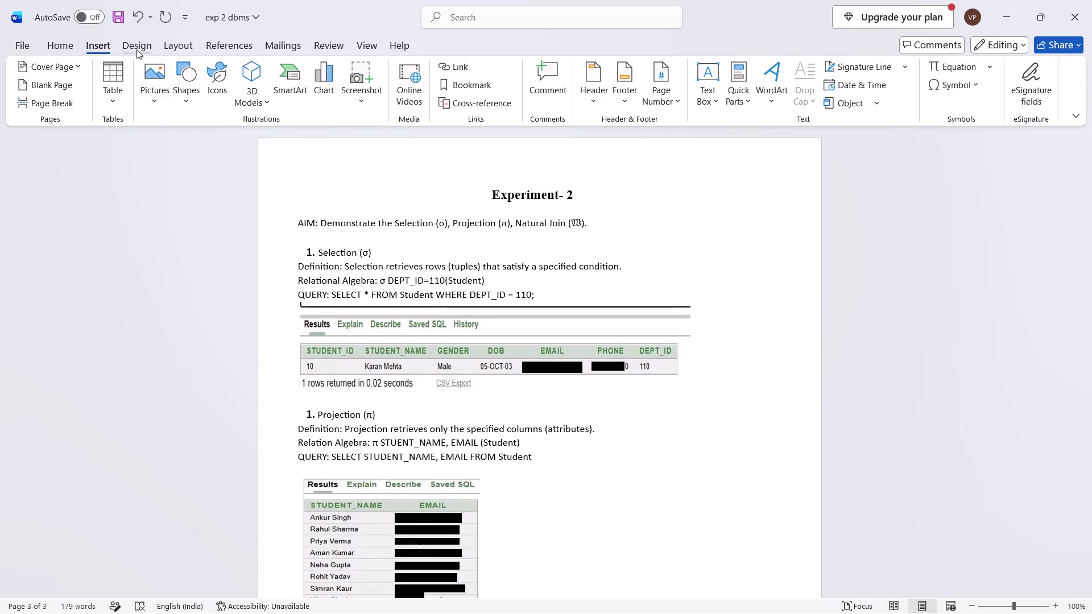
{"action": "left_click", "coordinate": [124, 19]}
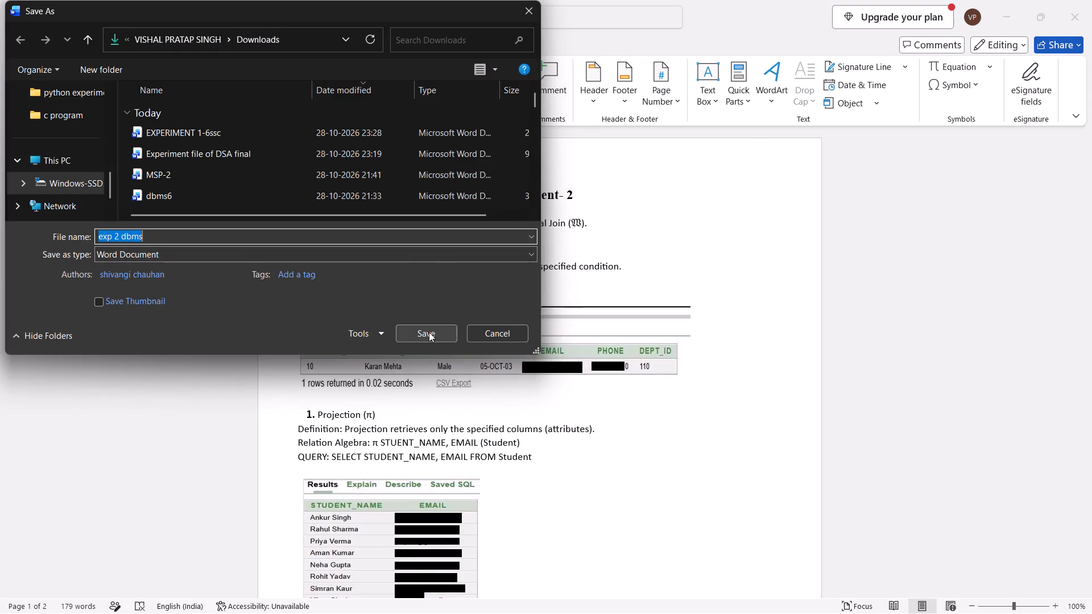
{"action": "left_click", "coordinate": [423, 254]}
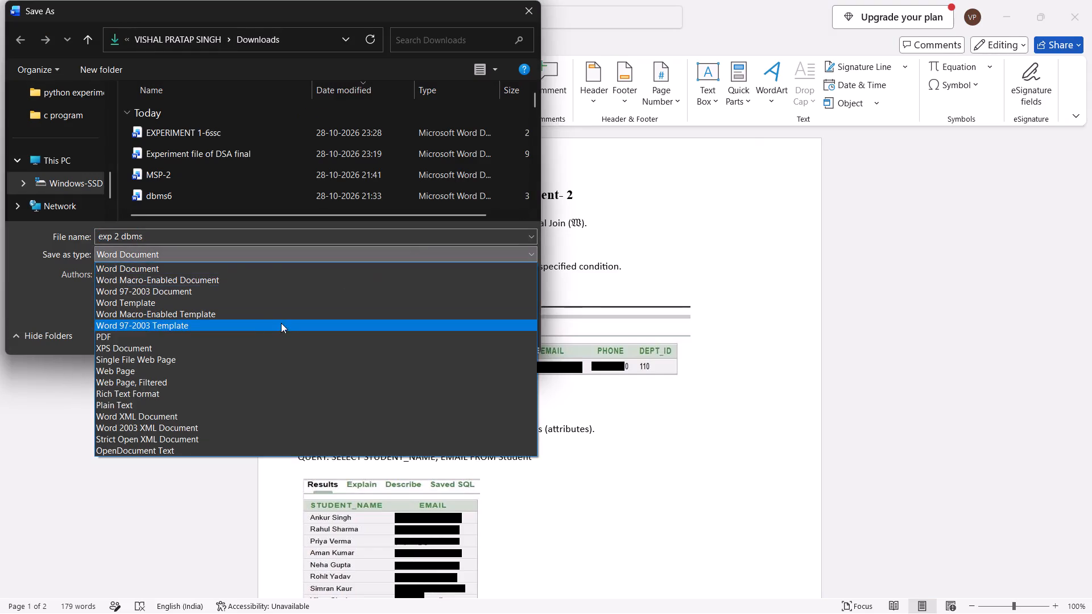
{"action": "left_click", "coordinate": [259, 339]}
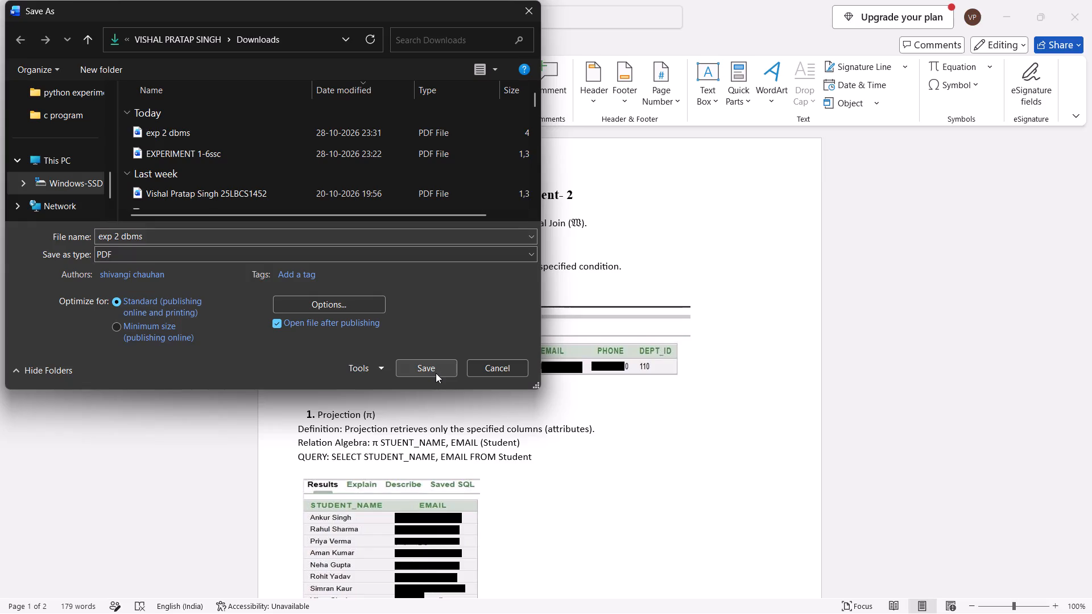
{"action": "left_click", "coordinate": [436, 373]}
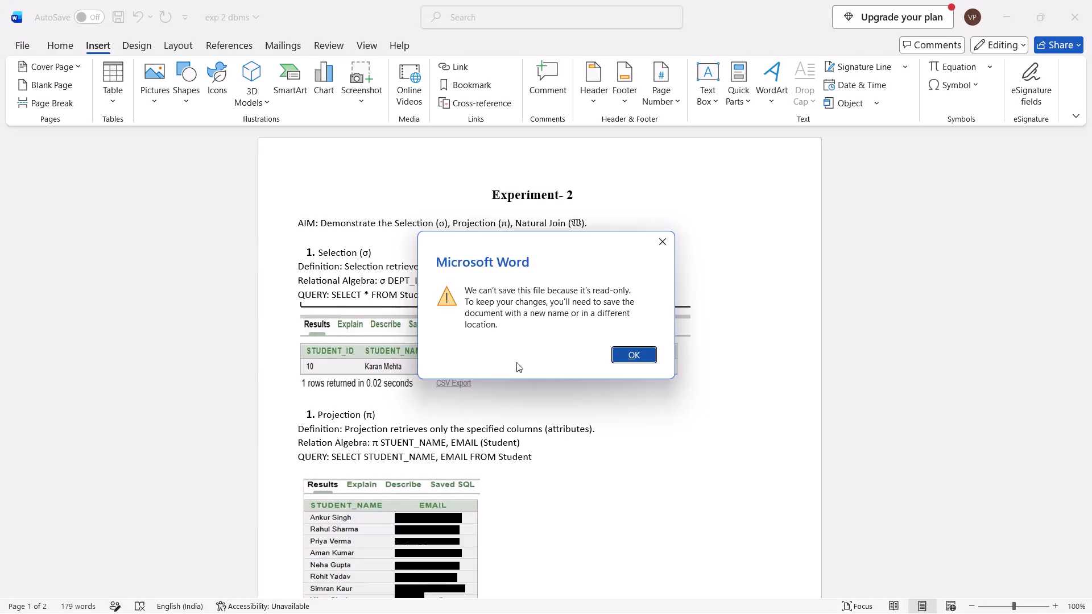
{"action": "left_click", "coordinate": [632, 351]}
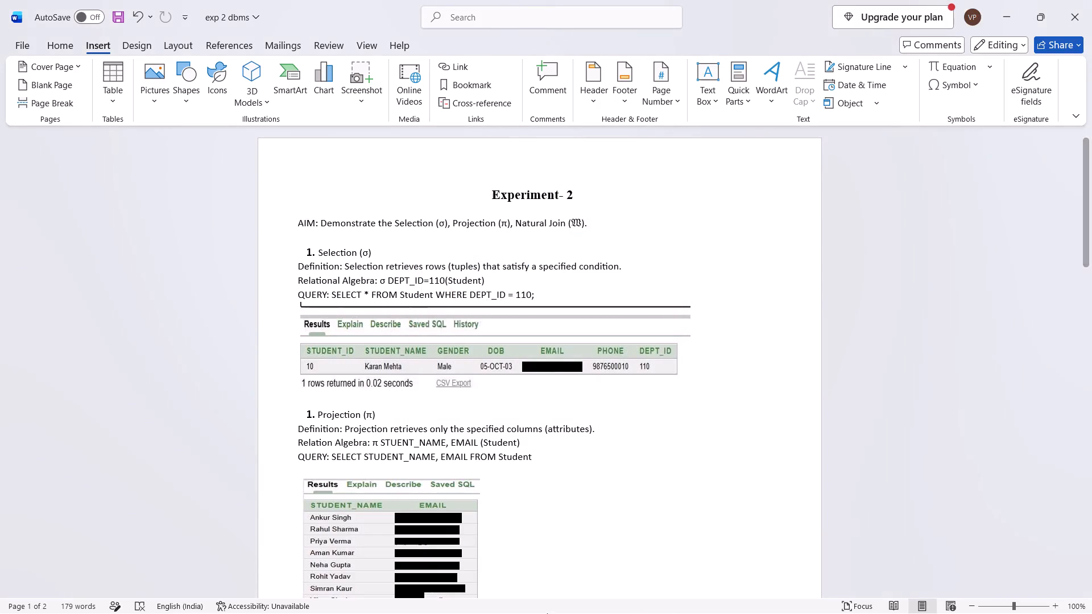
Switch to File Explorer, refresh the Downloads folder and open the exp 2 dbms PDF.
{"action": "left_click", "coordinate": [568, 597]}
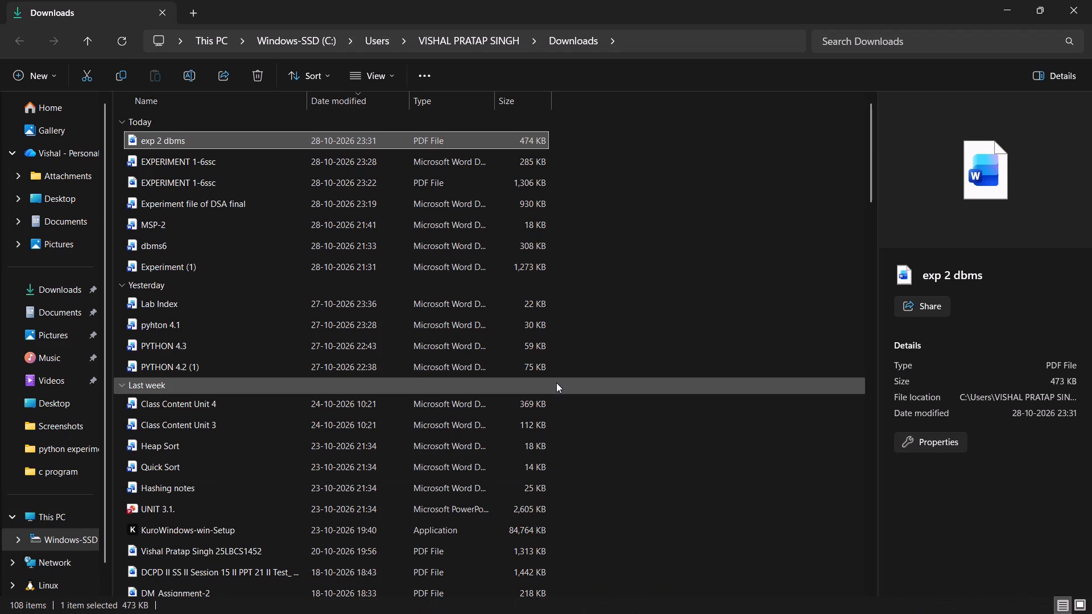
{"action": "left_click", "coordinate": [126, 40]}
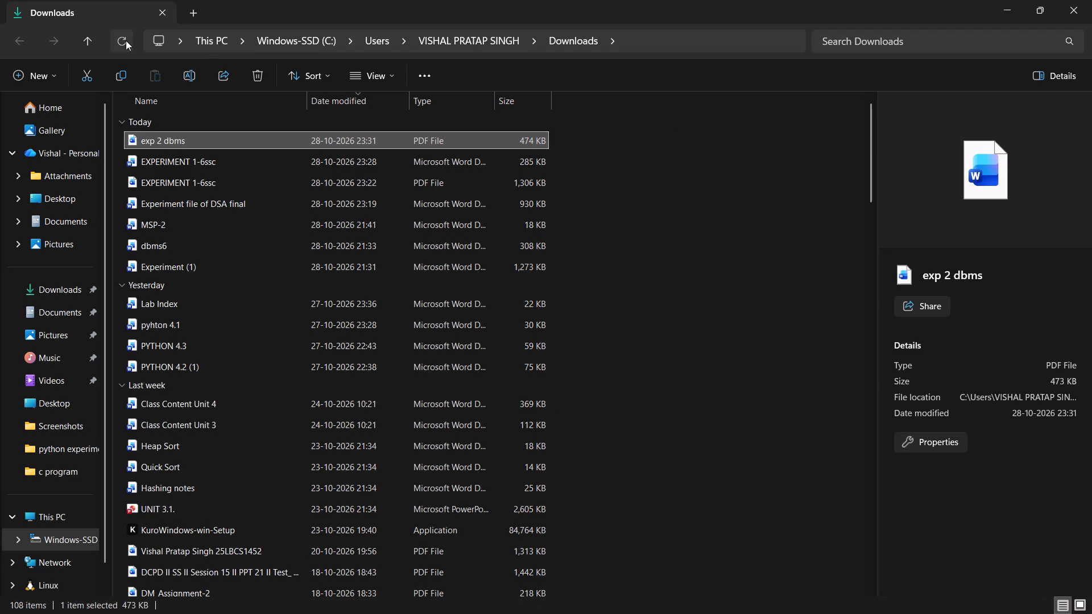
{"action": "left_click", "coordinate": [126, 40]}
{"action": "double_click", "coordinate": [237, 142]}
Check the pages of exp 2 dbms from the Experiment 2 heading through the DELETE Operation section, including the footers.
{"action": "scroll", "coordinate": [481, 249], "scroll_direction": "down", "scroll_amount": 6}
{"action": "scroll", "coordinate": [481, 249], "scroll_direction": "right", "scroll_amount": 1}
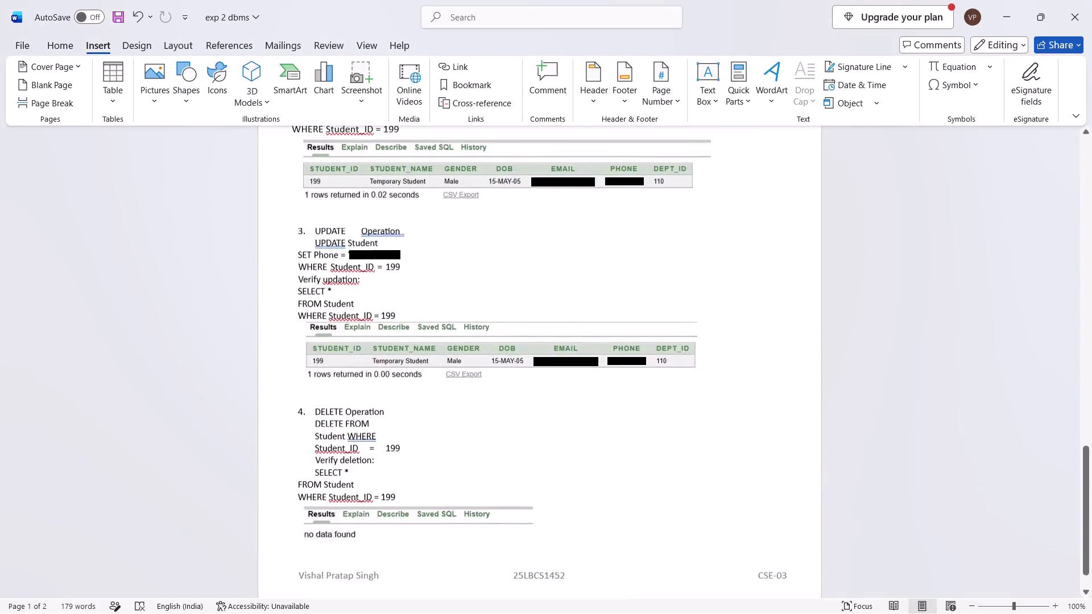
{"action": "scroll", "coordinate": [481, 249], "scroll_direction": "right", "scroll_amount": 2}
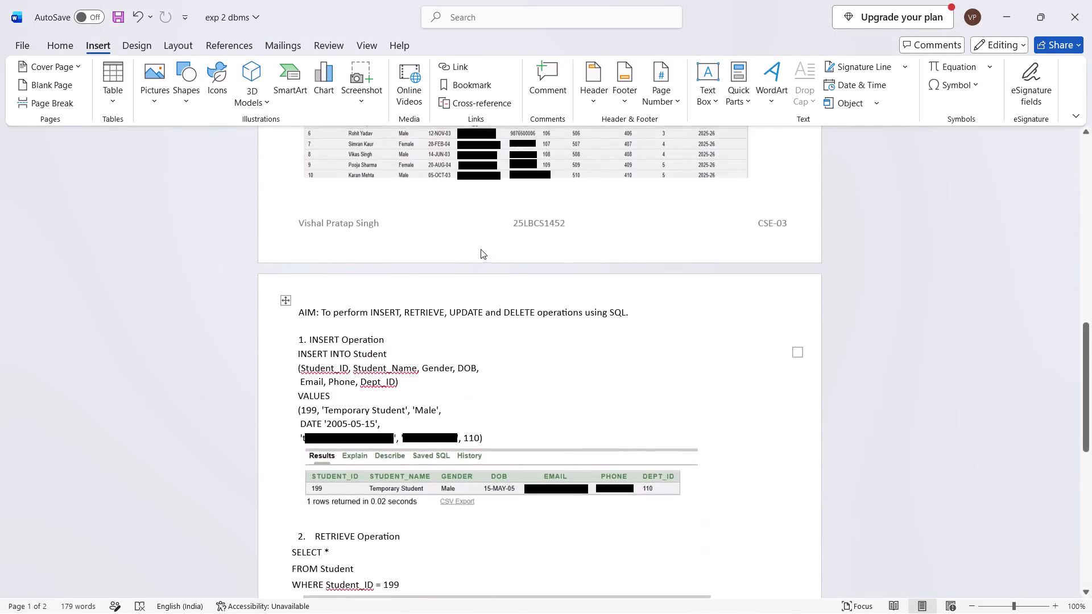
{"action": "scroll", "coordinate": [481, 249], "scroll_direction": "right", "scroll_amount": 1}
{"action": "scroll", "coordinate": [481, 249], "scroll_direction": "up", "scroll_amount": 9}
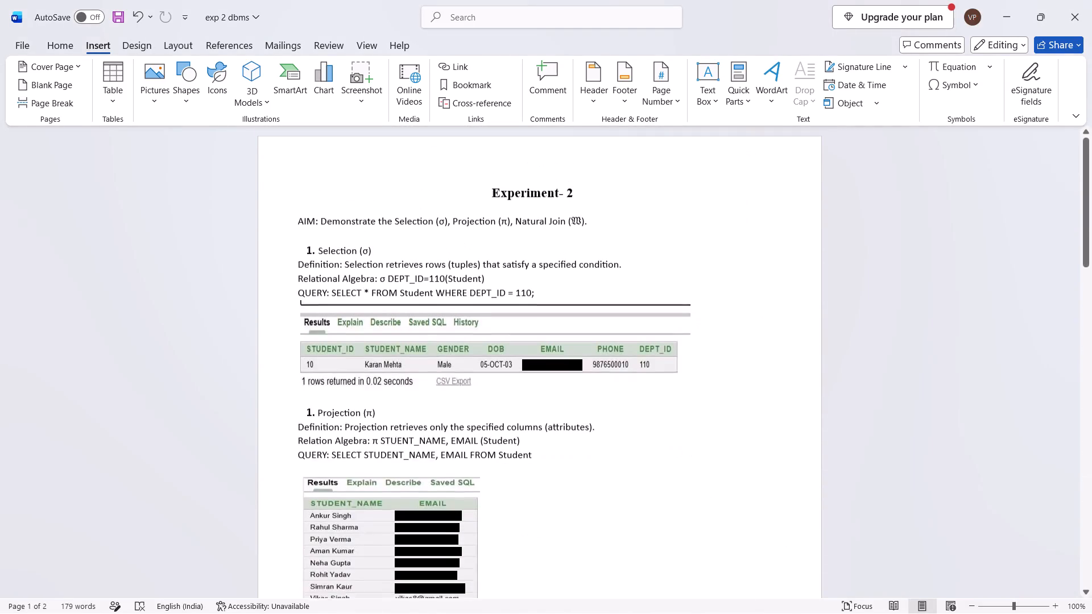
{"action": "scroll", "coordinate": [481, 249], "scroll_direction": "down", "scroll_amount": 7}
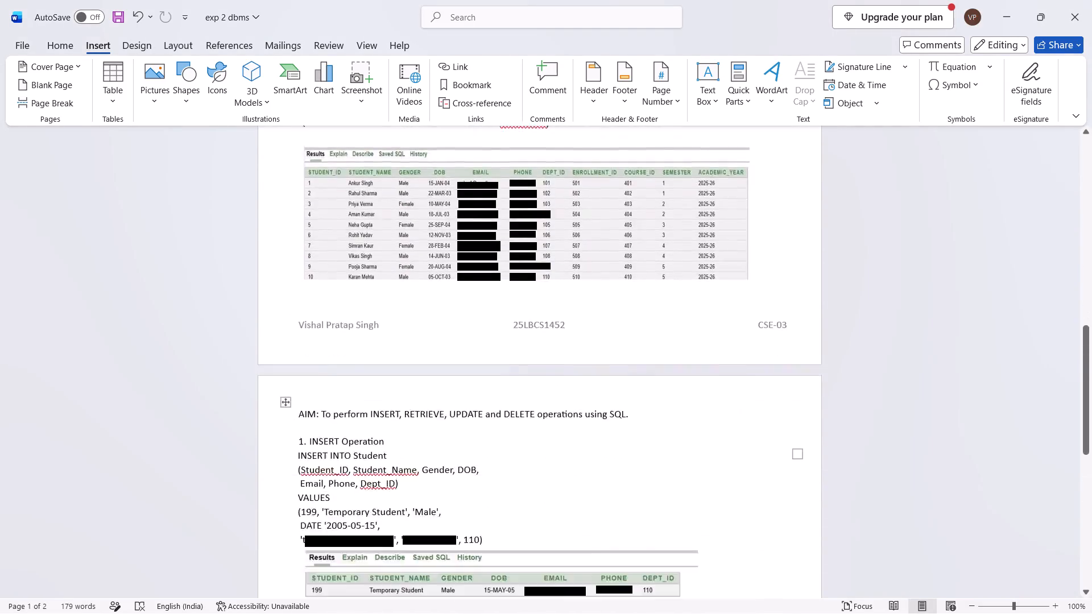
{"action": "scroll", "coordinate": [481, 249], "scroll_direction": "down", "scroll_amount": 4}
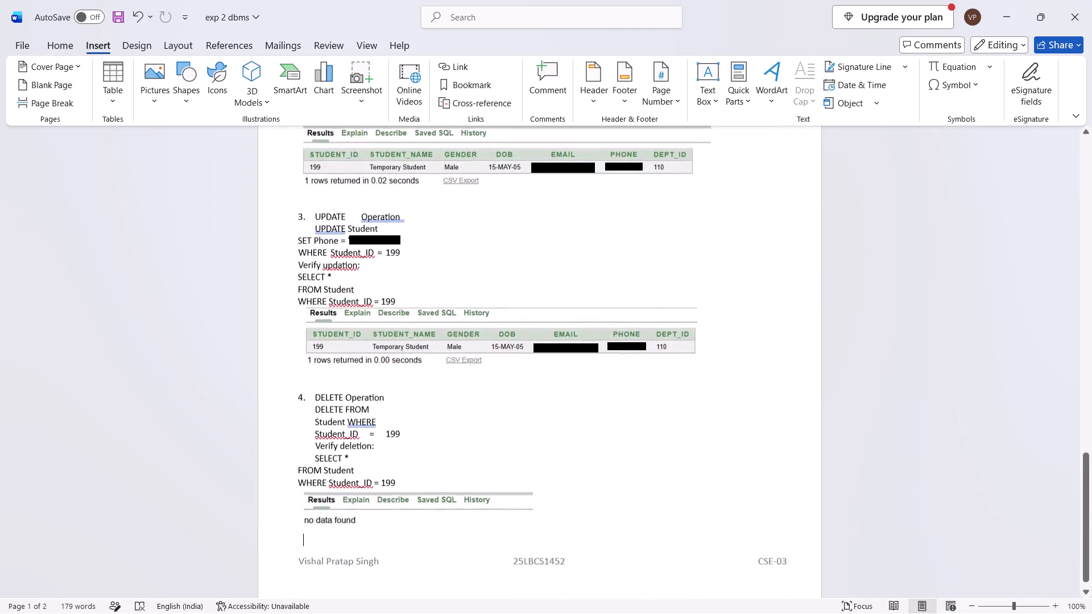
Try to close the exp 2 dbms document, dismiss the save prompt, and minimize the window to return to the Downloads folder.
{"action": "left_click", "coordinate": [1091, 0]}
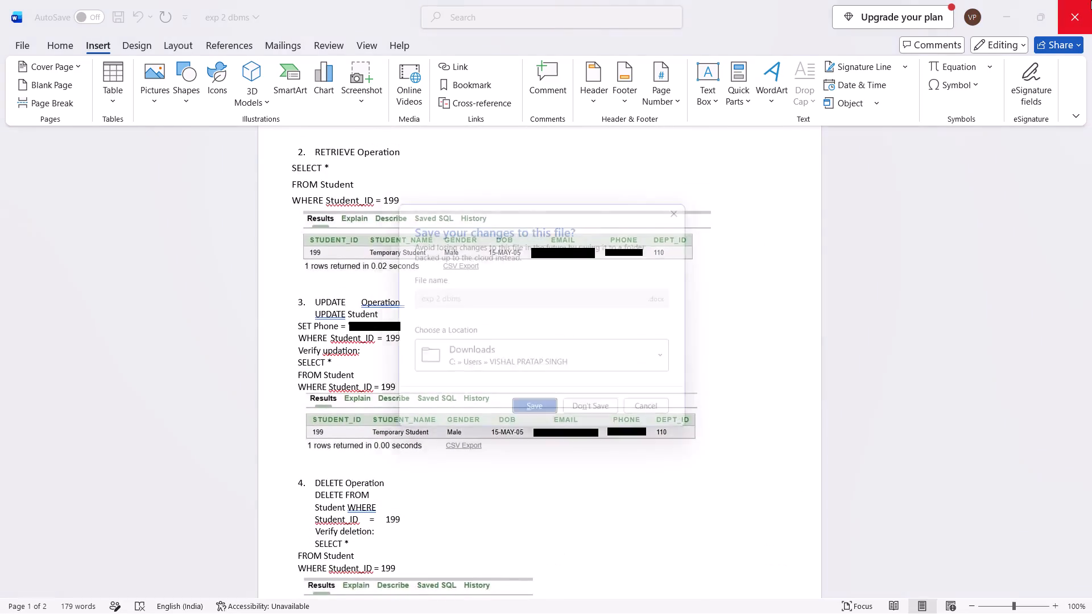
{"action": "left_click", "coordinate": [691, 209]}
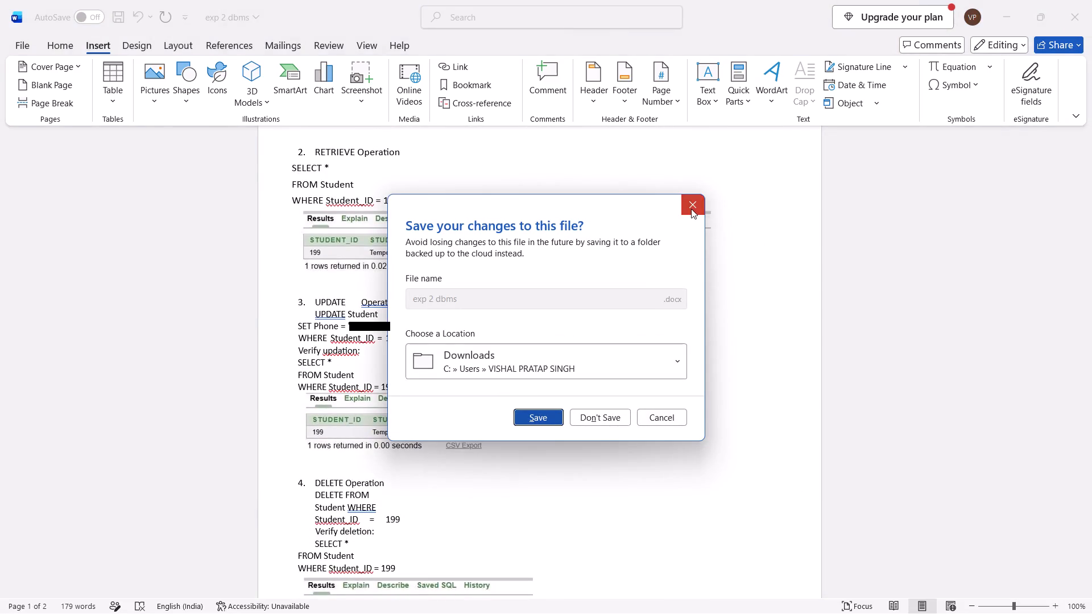
{"action": "left_click", "coordinate": [1005, 13]}
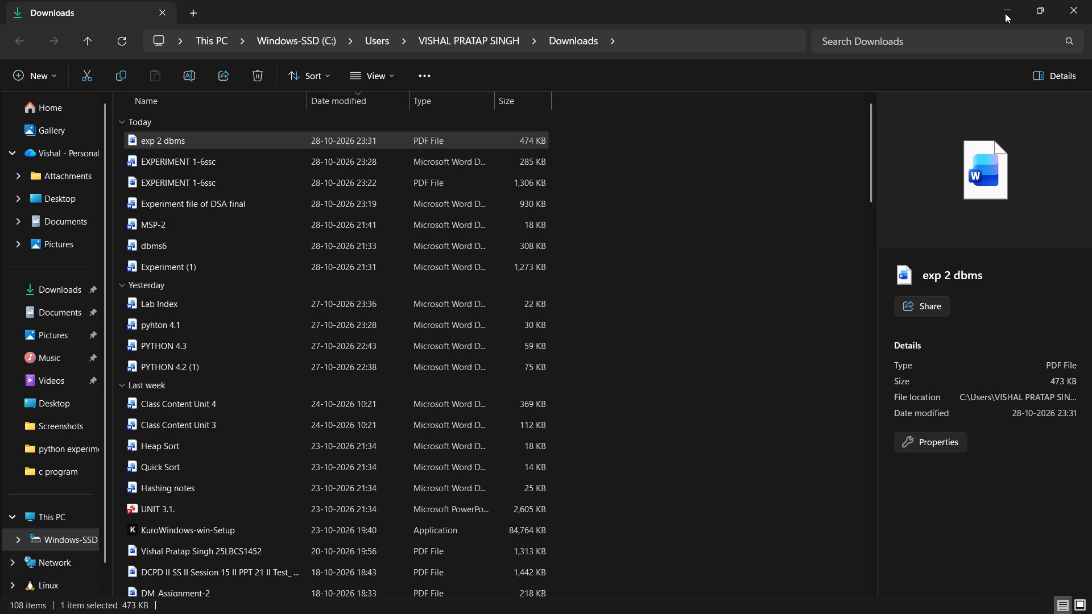